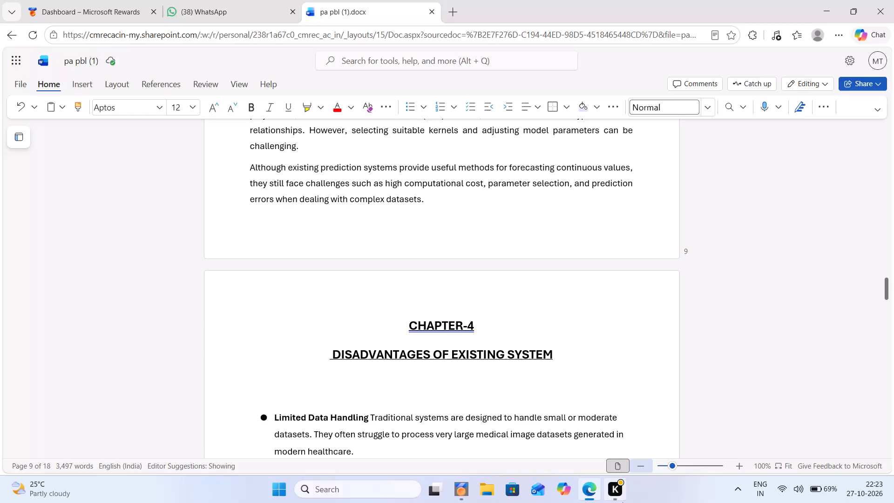
scroll(440, 211, down, 3)
scroll(407, 189, down, 3)
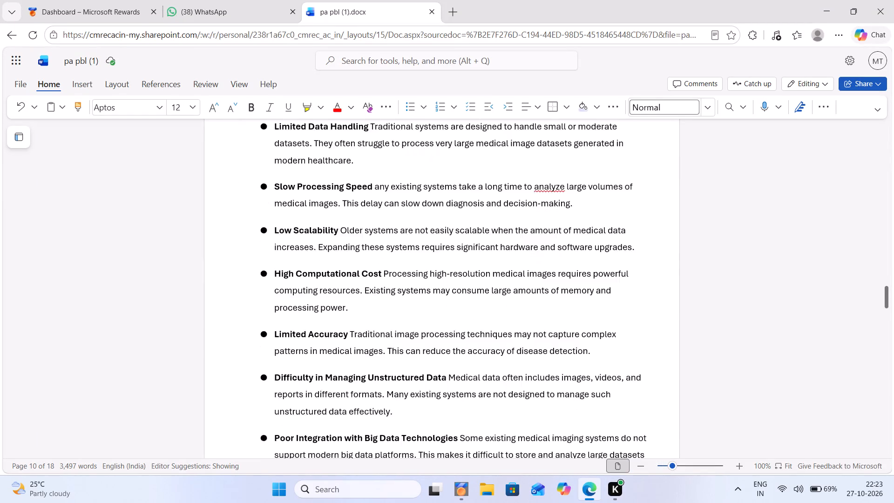
scroll(407, 189, down, 1)
scroll(413, 220, up, 5)
scroll(433, 226, down, 1)
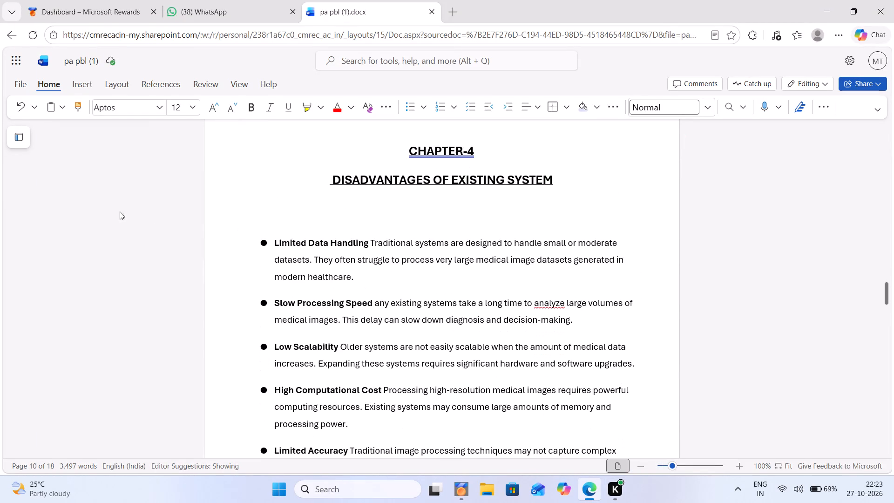
scroll(228, 219, down, 2)
key(super+v)
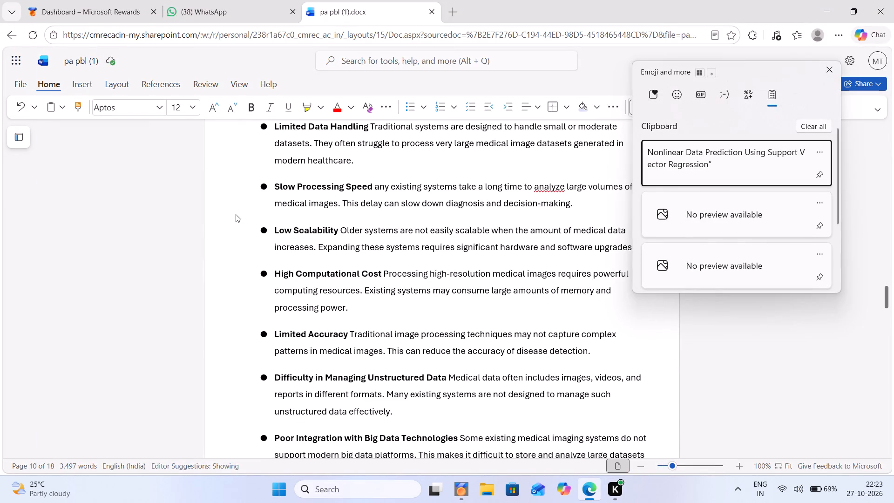
click(509, 208)
scroll(332, 203, up, 3)
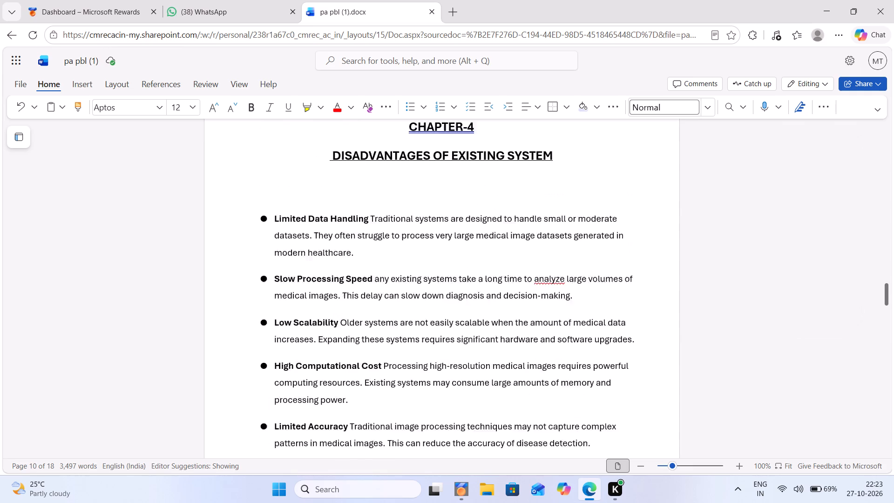
drag(261, 299, 424, 385)
scroll(414, 399, down, 3)
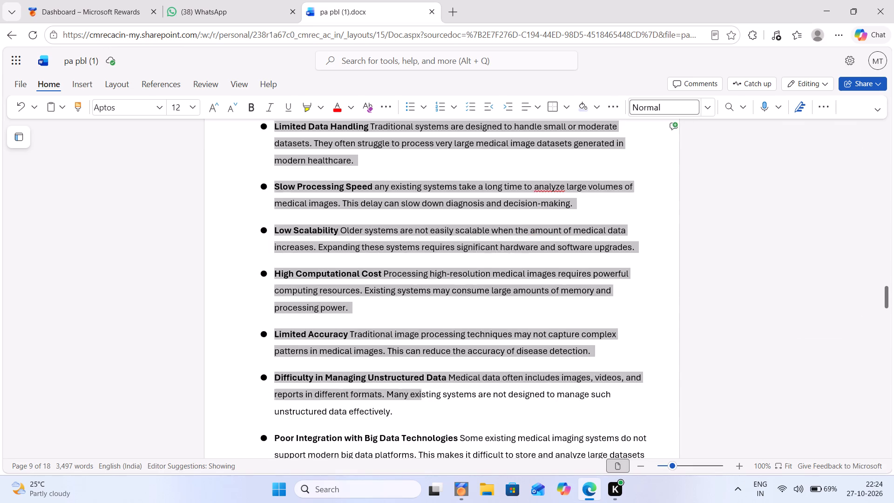
drag(424, 385, 565, 282)
scroll(425, 384, down, 3)
scroll(466, 352, down, 3)
scroll(466, 352, up, 1)
key(ctrl+c)
key(super+v)
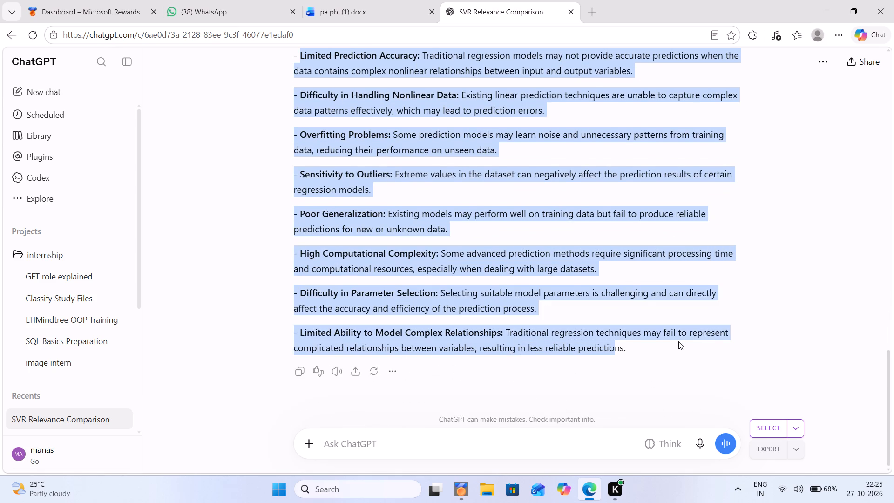
drag(678, 341, 679, 341)
click(696, 291)
In the pa pbl (1) Word document, replace all the medical-imaging bullets under DISADVANTAGES OF EXISTING SYSTEM with the copied list.
click(405, 1)
click(393, 256)
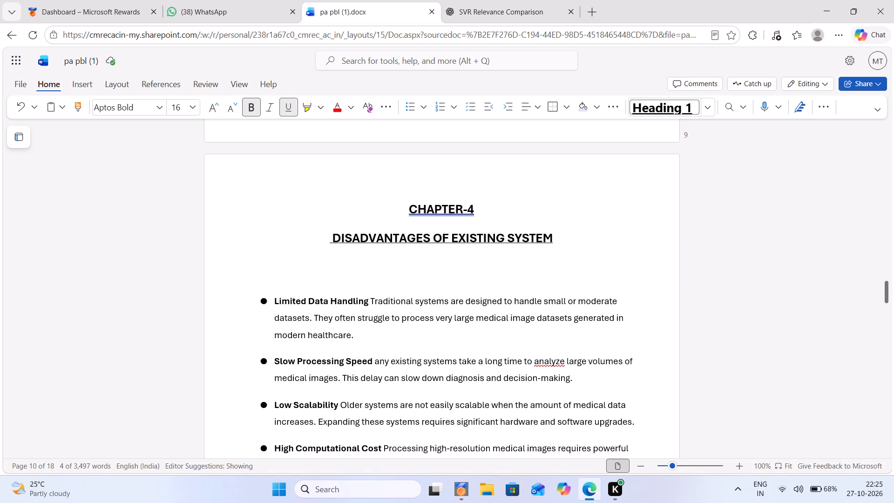
drag(258, 288, 396, 370)
scroll(363, 398, down, 7)
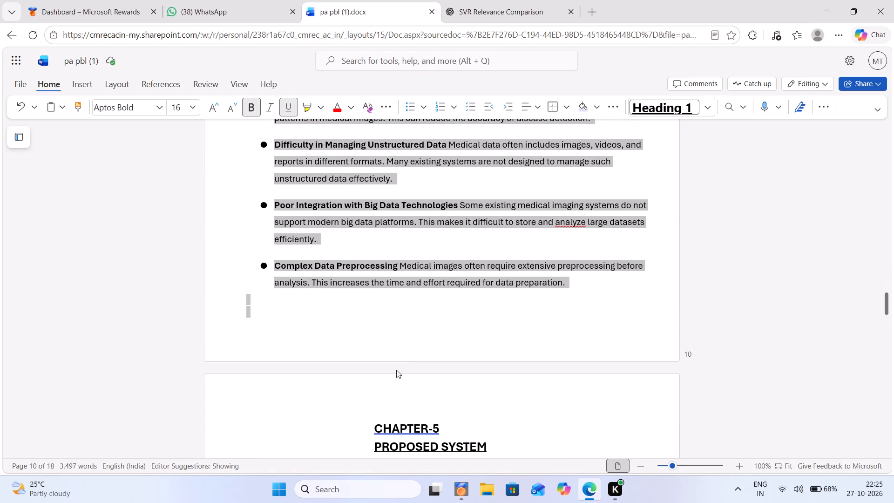
drag(396, 370, 578, 285)
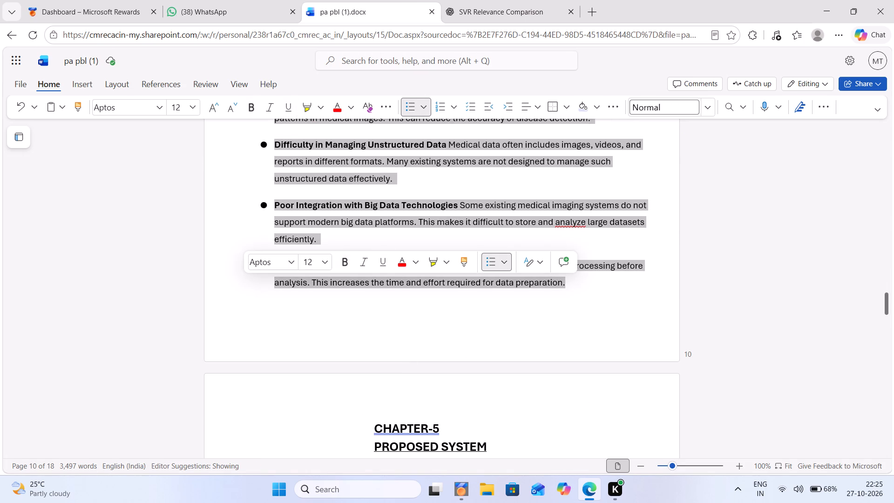
key(ctrl+v)
Insert three blank lines between the end of the pasted list and the CHAPTER-5 heading.
scroll(578, 285, up, 4)
key(Return)
key(Return)
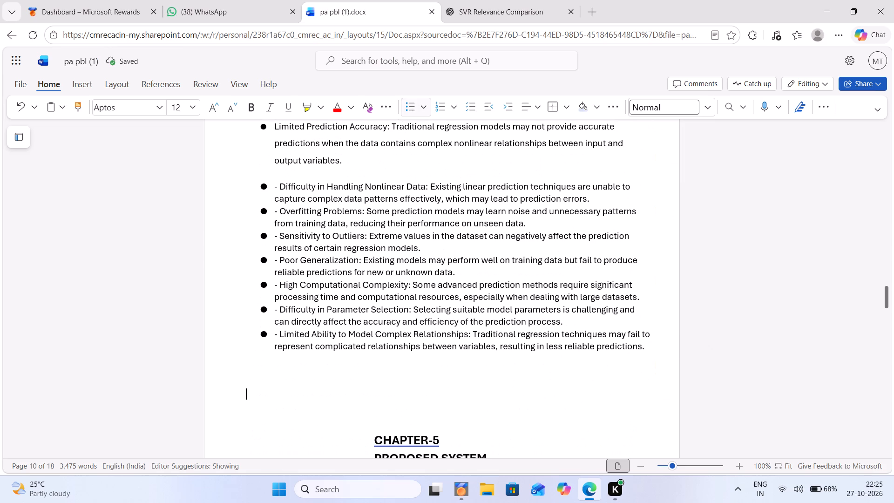
key(Return)
Bold the lead-in "Limited Prediction Accuracy:" in the first Chapter 4 bullet.
scroll(385, 213, up, 2)
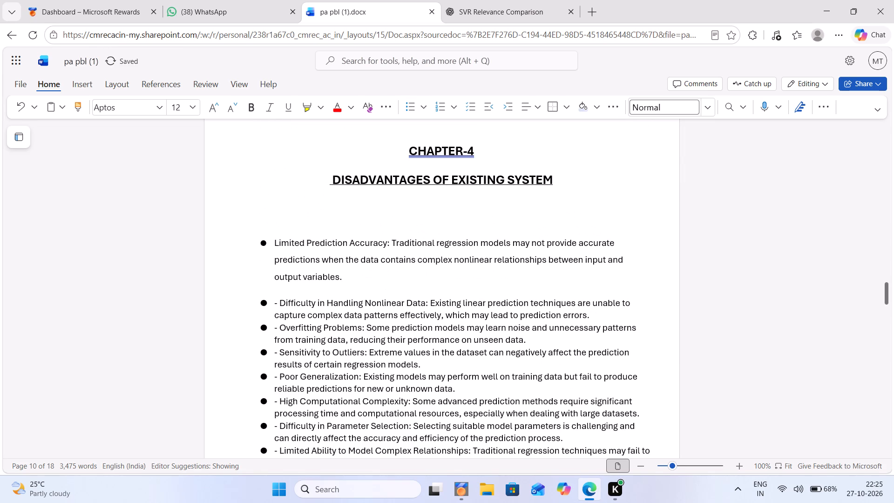
drag(274, 241, 325, 245)
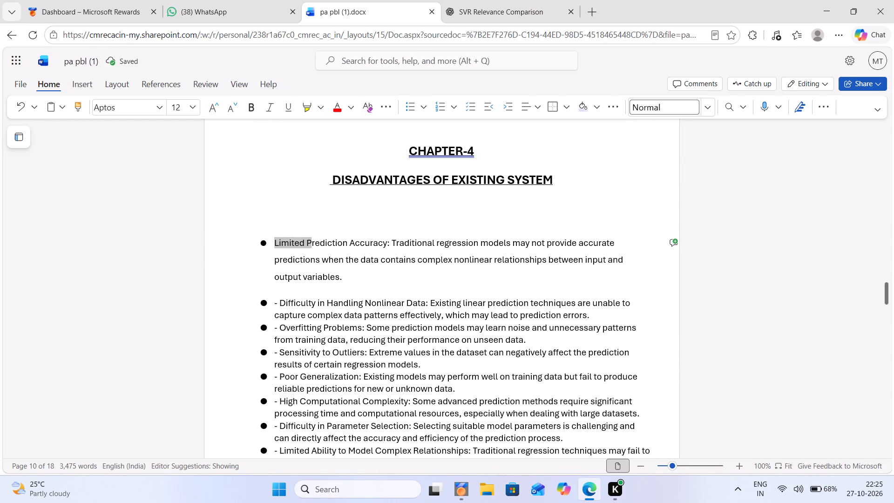
drag(325, 245, 392, 239)
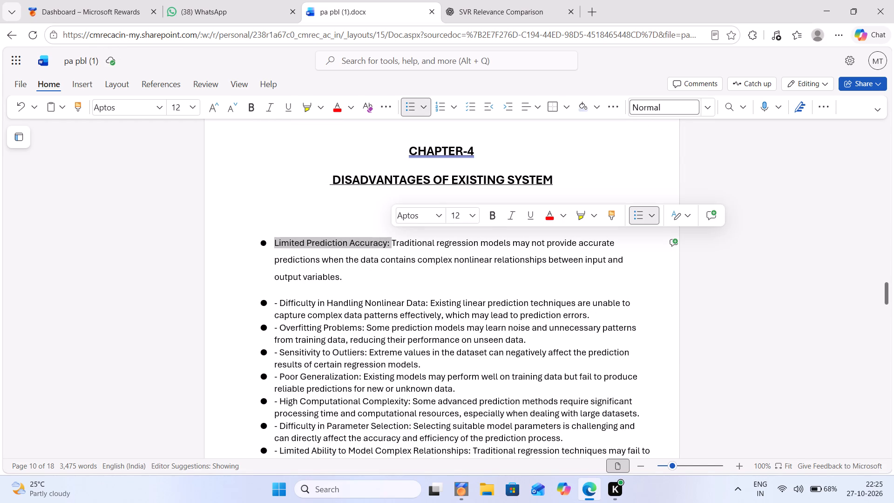
click(489, 222)
Insert blank lines above the CHAPTER-5 heading until it and PROPOSED SYSTEM start together on a new page.
scroll(339, 300, up, 6)
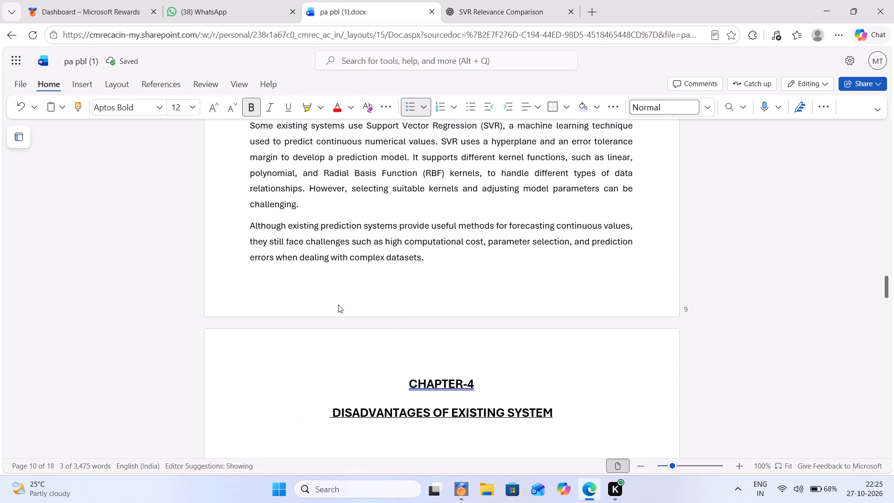
scroll(338, 305, up, 1)
scroll(338, 306, down, 18)
scroll(351, 287, up, 4)
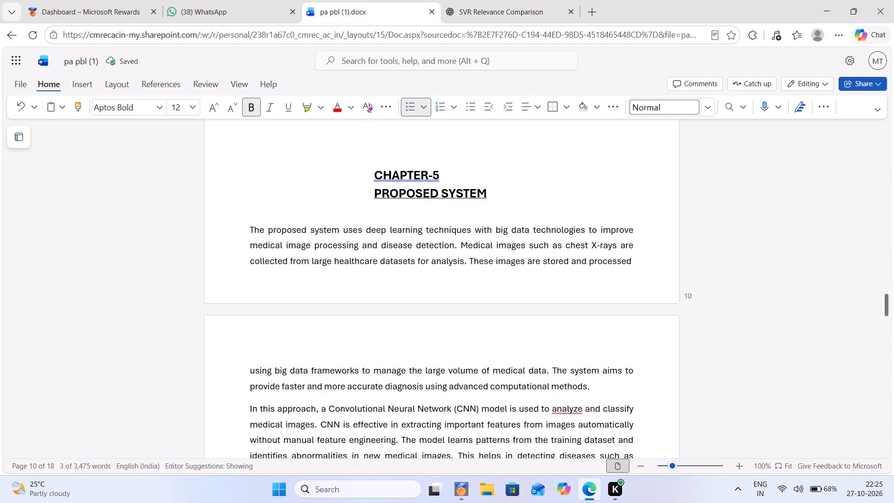
click(364, 163)
key(Return)
key(Return)
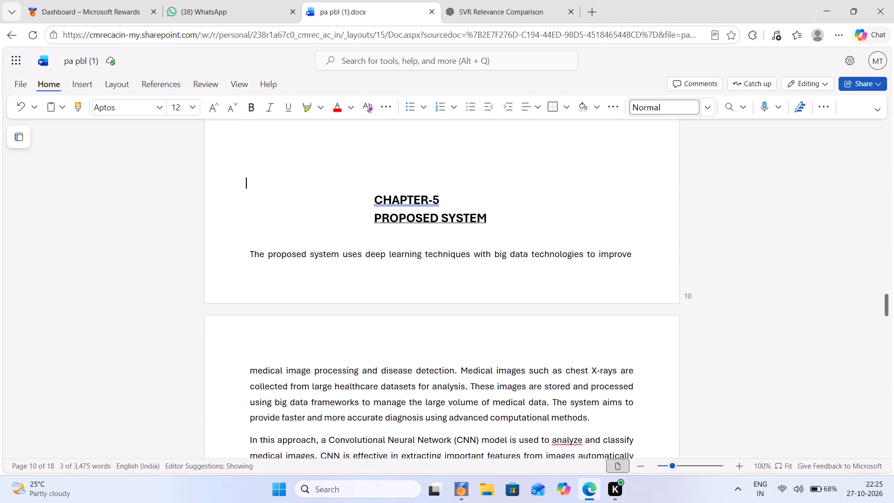
key(Return)
key(Return)
key(Return)
key(Return)
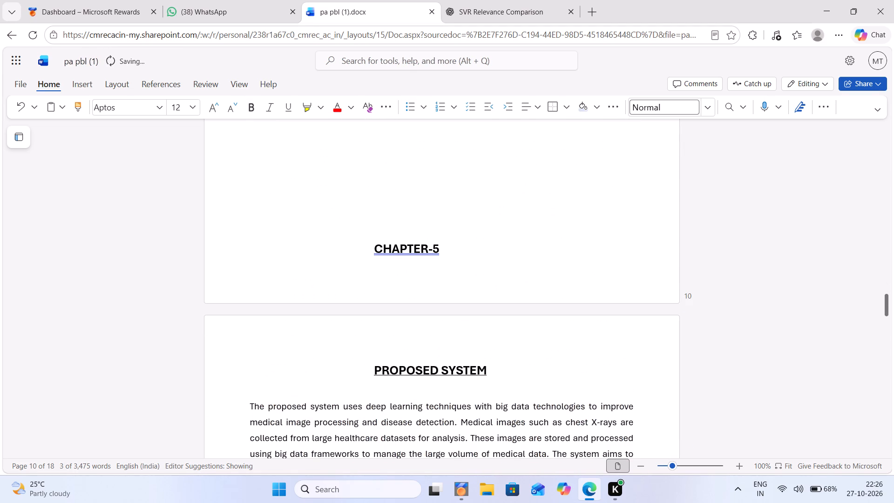
key(Return)
key(Return)
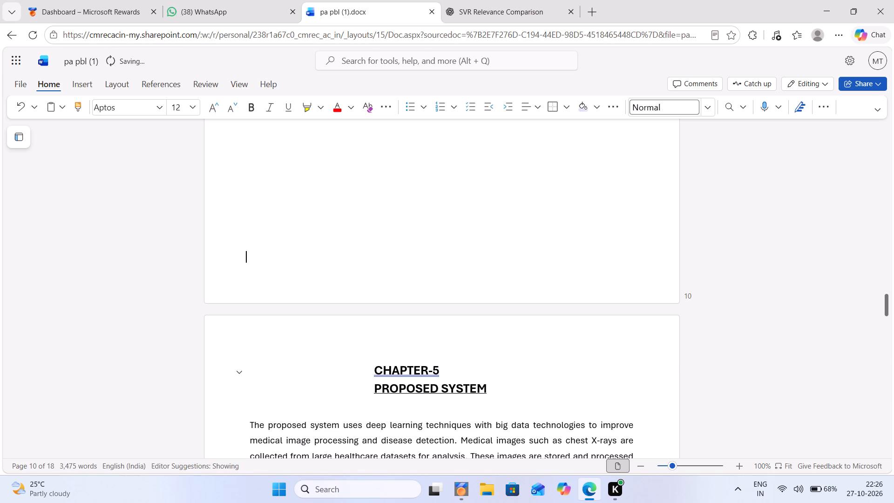
click(382, 428)
Add an unbulleted blank line after the "Difficulty in Handling Nonlinear Data" and "Overfitting Problems" bullets in Chapter 4.
scroll(315, 320, up, 4)
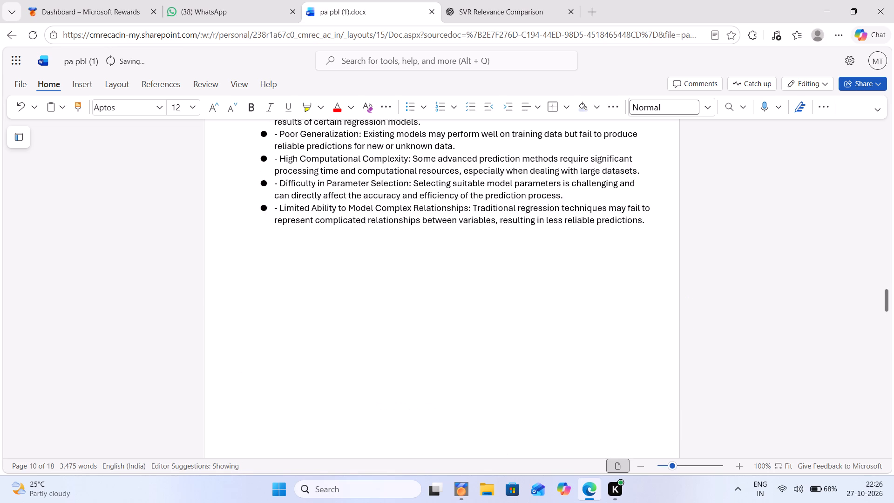
scroll(315, 320, up, 2)
click(368, 272)
scroll(353, 241, up, 1)
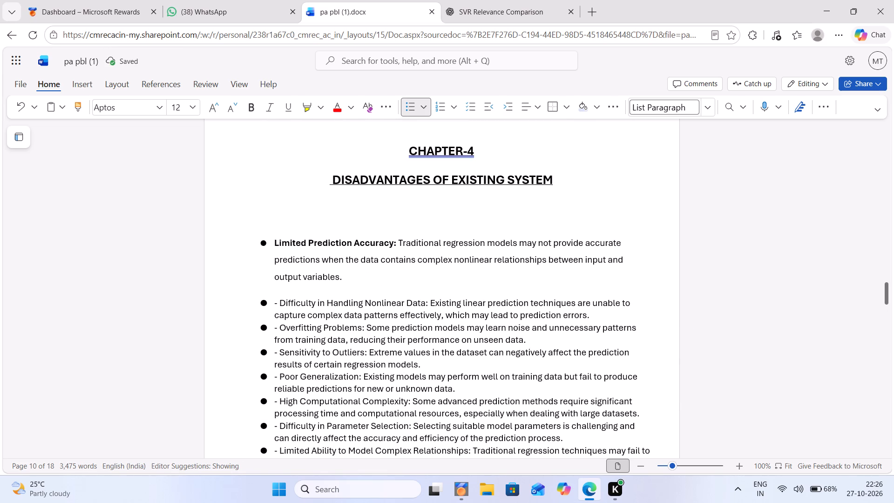
click(594, 314)
key(Return)
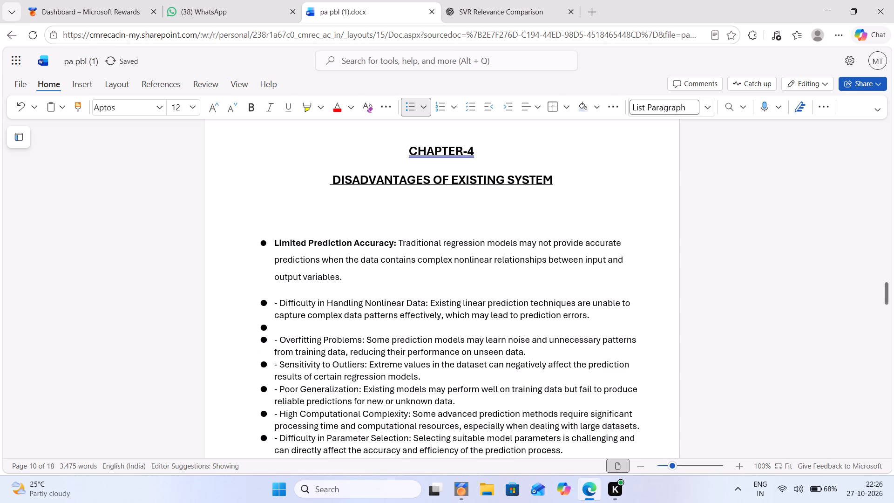
key(BackSpace)
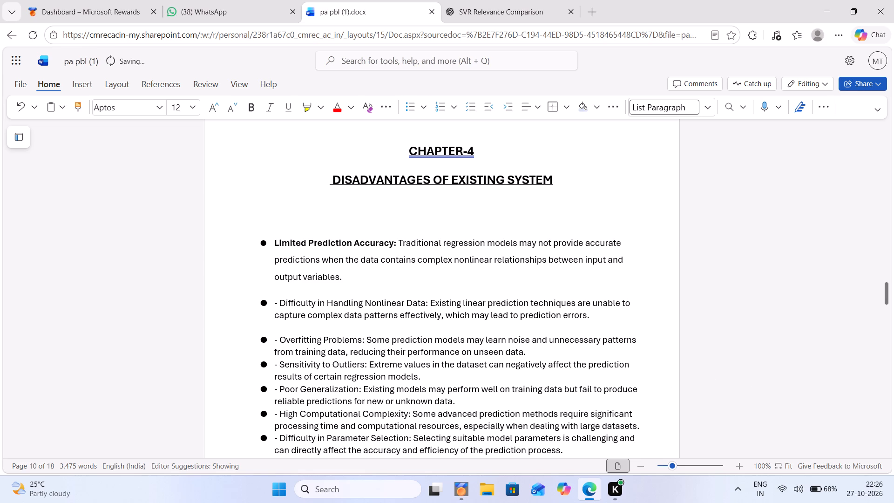
click(541, 353)
key(Return)
key(BackSpace)
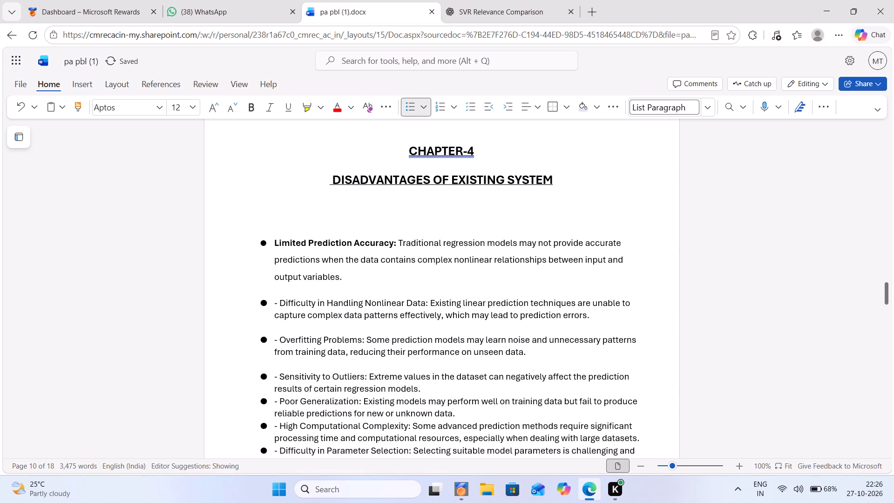
Add an unbulleted blank line after the "Sensitivity to Outliers" and "Poor Generalization" bullets.
scroll(472, 334, up, 8)
scroll(459, 336, down, 7)
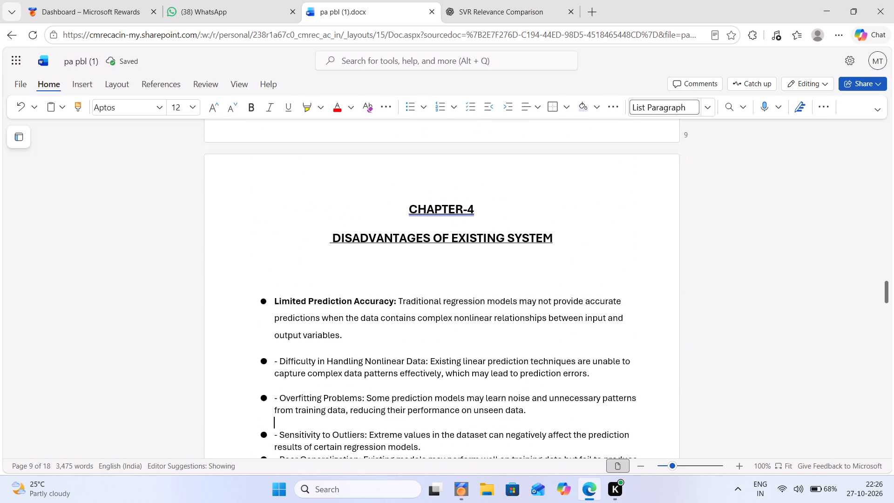
scroll(459, 336, down, 3)
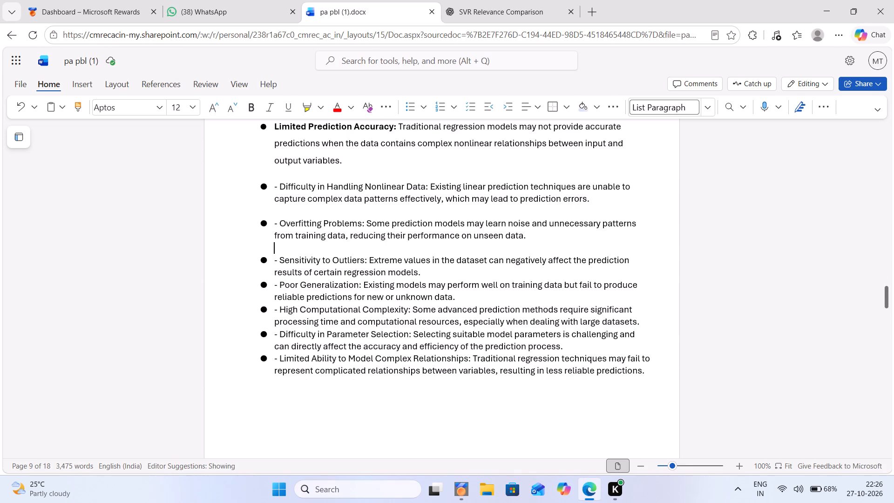
click(431, 276)
key(Return)
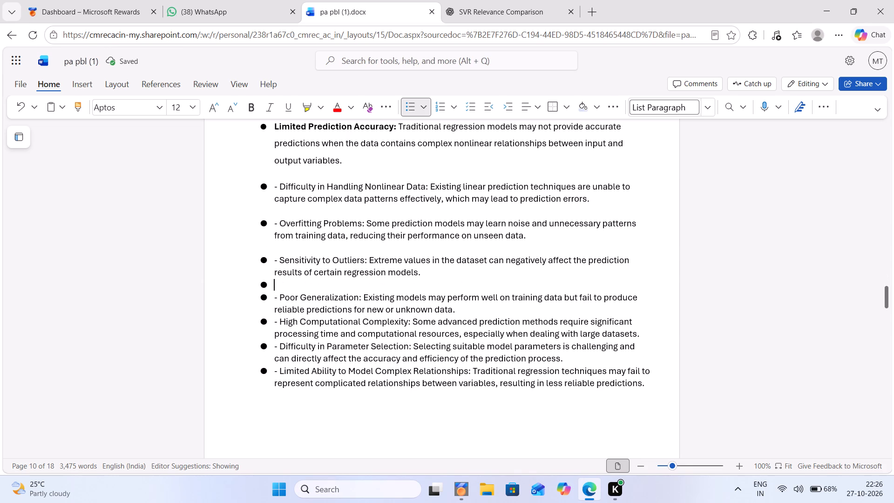
key(BackSpace)
click(461, 310)
key(Return)
key(BackSpace)
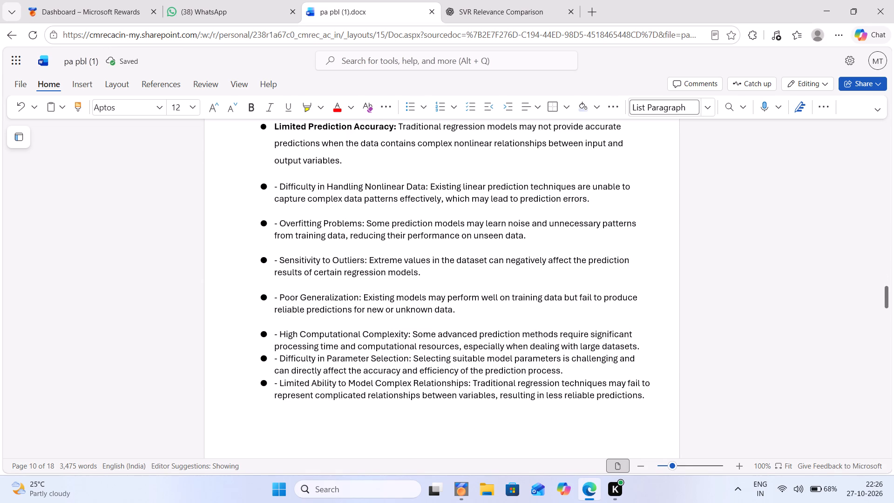
Add an unbulleted blank line after the "High Computational Complexity" and "Difficulty in Parameter Selection" bullets.
click(644, 348)
key(Return)
key(BackSpace)
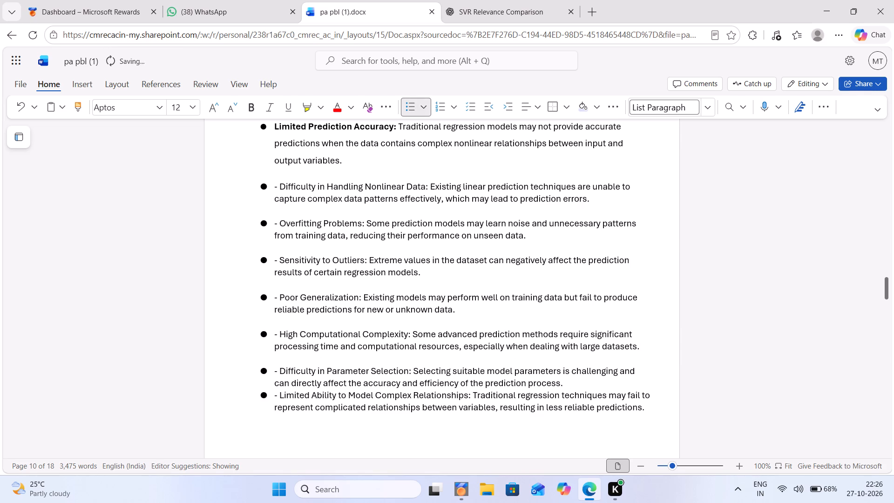
click(569, 386)
key(Return)
key(BackSpace)
scroll(559, 331, down, 4)
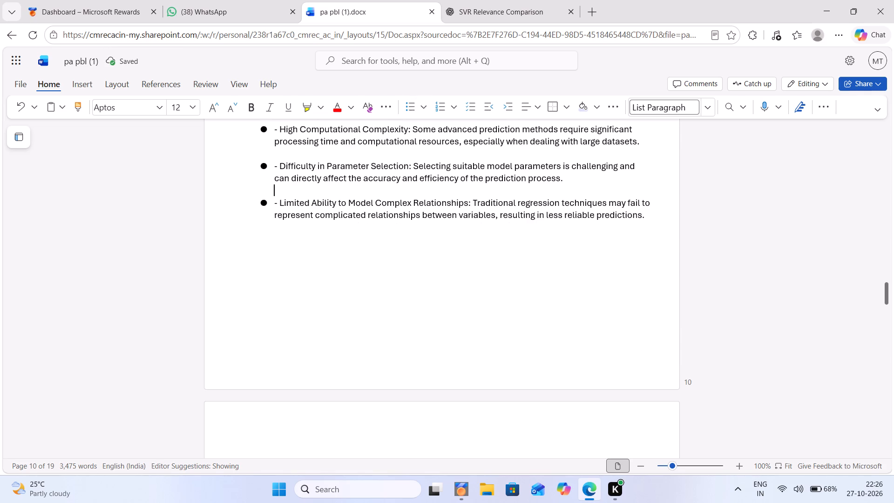
scroll(427, 290, up, 9)
scroll(426, 311, down, 4)
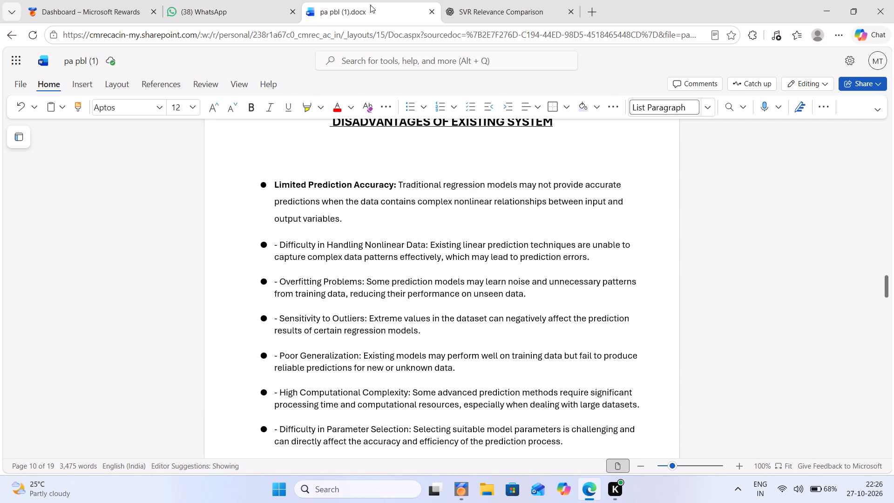
Open the "pa pbl (1)" document from the Downloads folder in File Explorer.
click(592, 5)
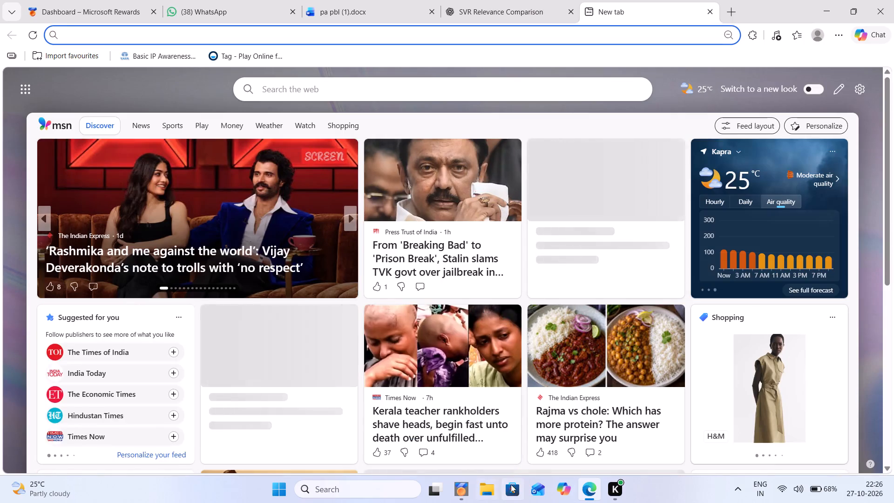
double_click(481, 490)
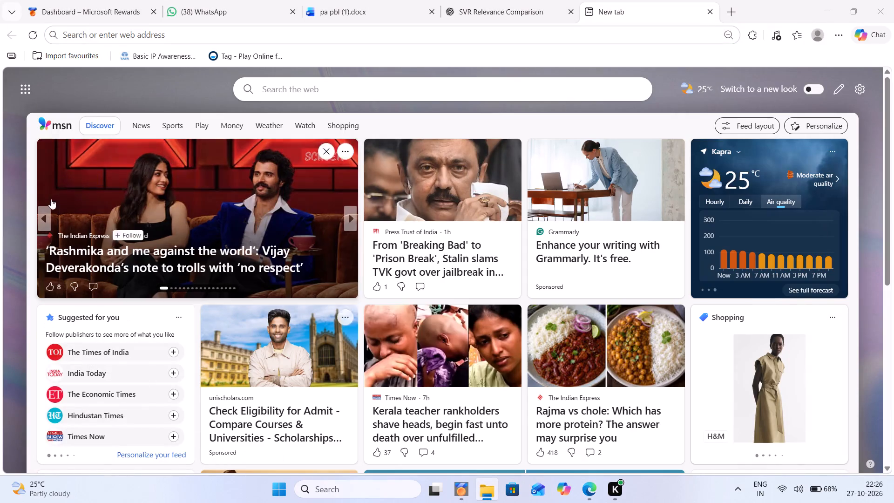
click(481, 488)
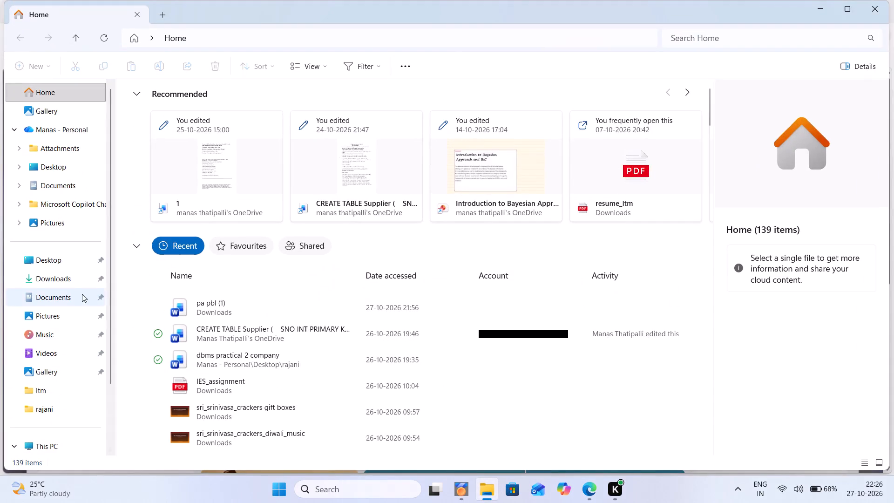
click(71, 282)
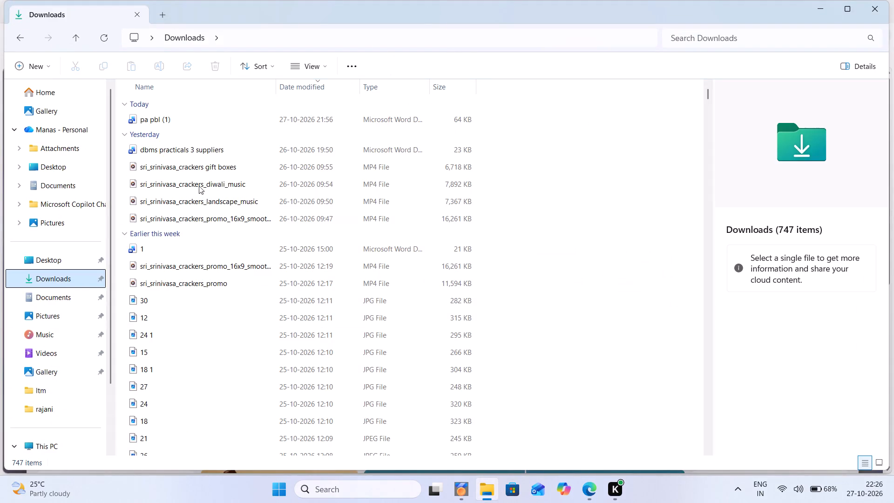
triple_click(178, 116)
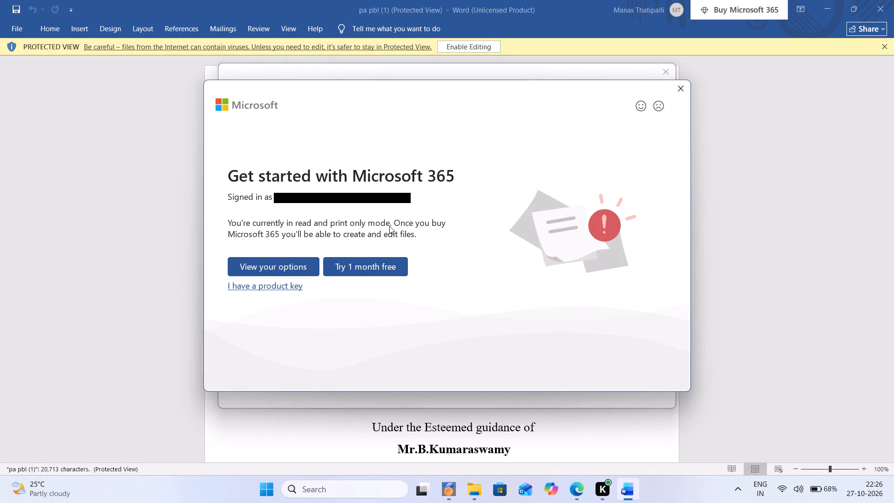
Dismiss the Microsoft 365 offers and switch to Word on the web, closing the desktop Word window.
click(675, 89)
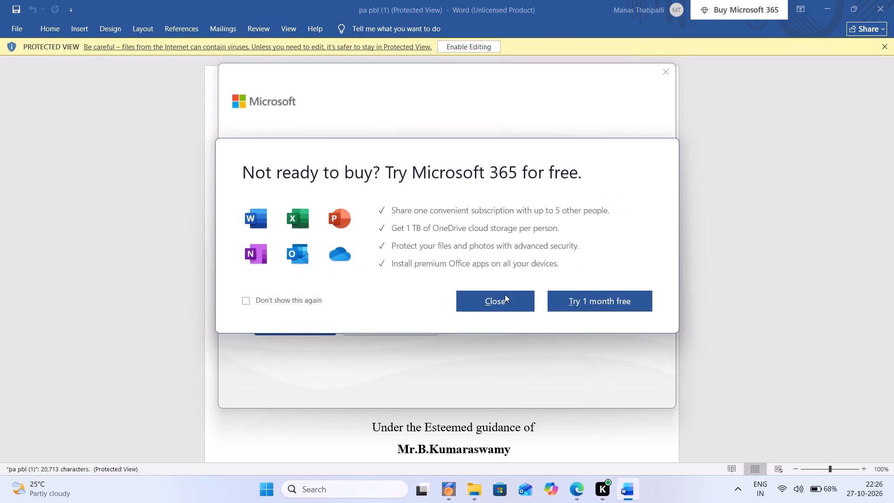
click(505, 294)
click(373, 330)
click(633, 489)
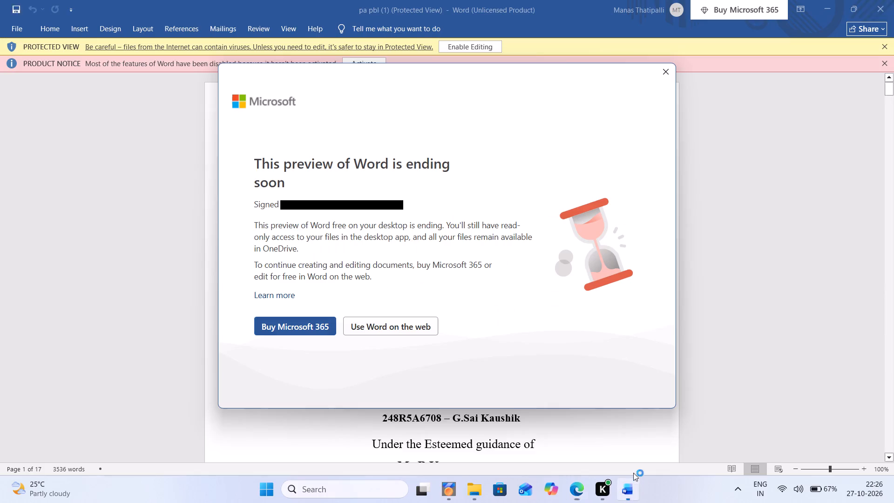
click(893, 1)
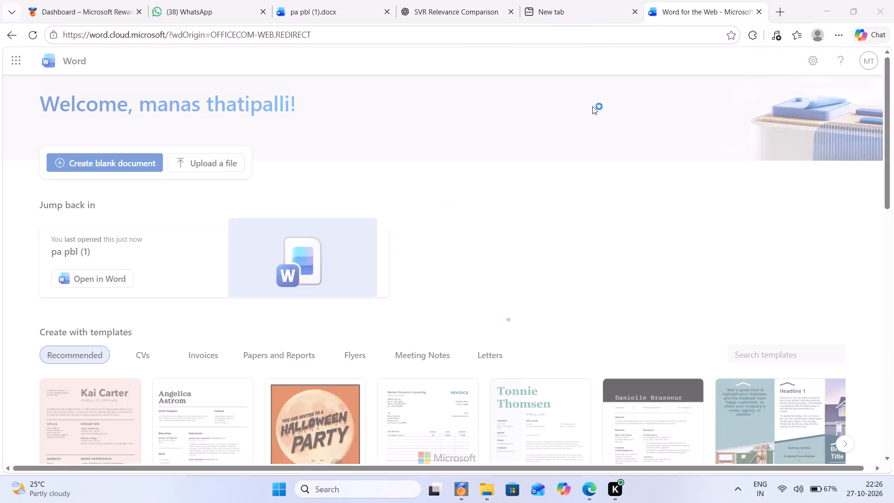
Upload the "pa pbl (1)" report to Word on the web and close the empty browser tab.
click(227, 168)
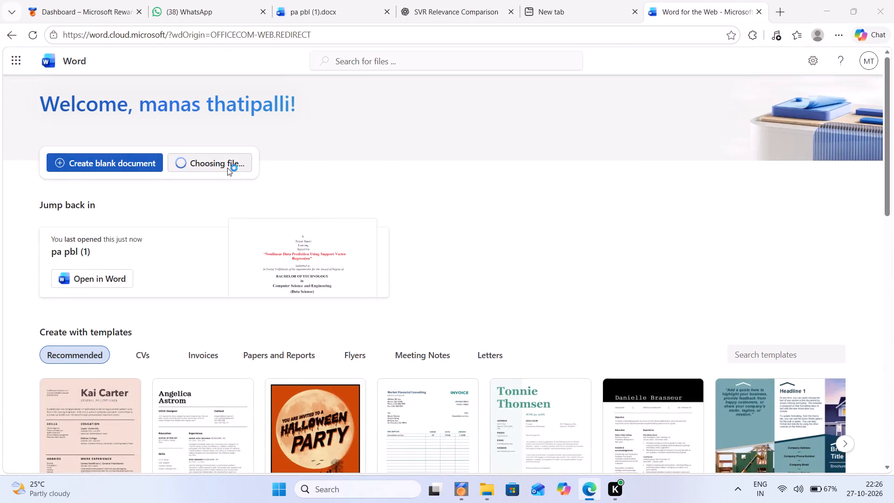
double_click(474, 264)
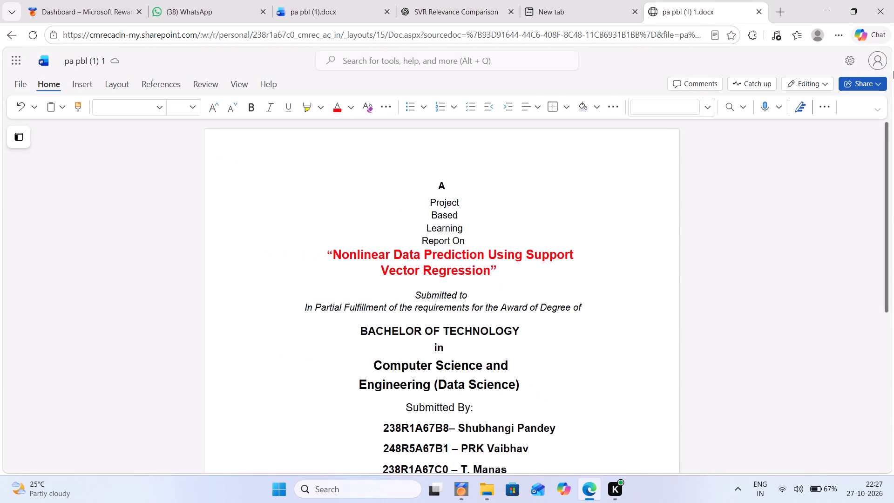
click(637, 7)
scroll(555, 326, down, 13)
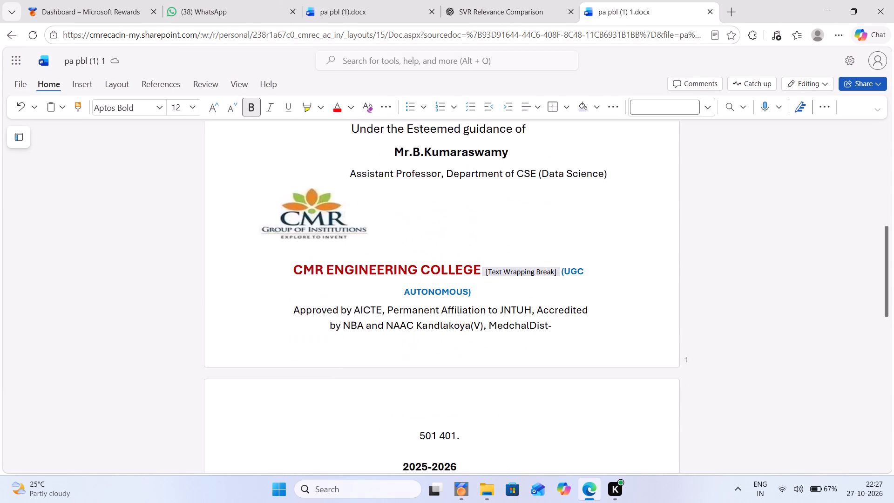
scroll(441, 265, down, 20)
scroll(441, 265, down, 20)
scroll(441, 265, down, 1)
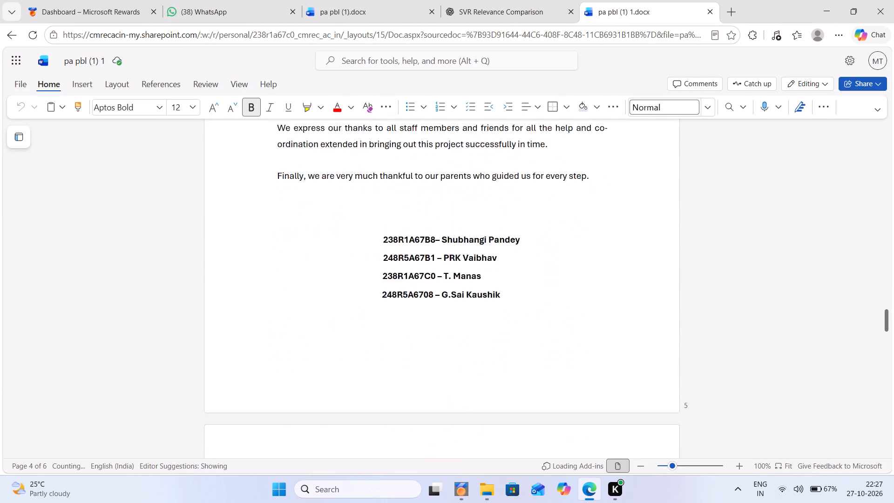
scroll(497, 289, down, 20)
scroll(497, 289, down, 20)
scroll(497, 289, down, 1)
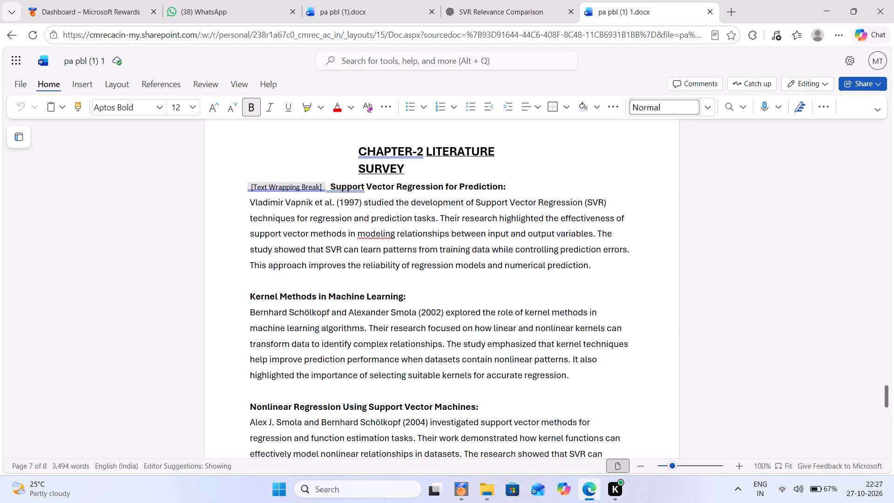
scroll(497, 289, down, 20)
scroll(497, 289, down, 9)
scroll(497, 289, up, 4)
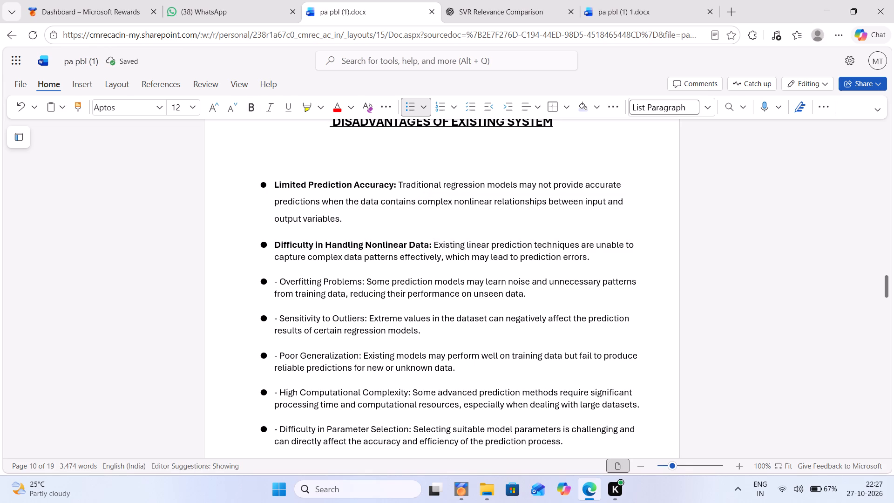
Remove the leading dash from the "Overfitting Problems:" bullet and make its heading bold.
click(281, 279)
key(BackSpace)
key(BackSpace)
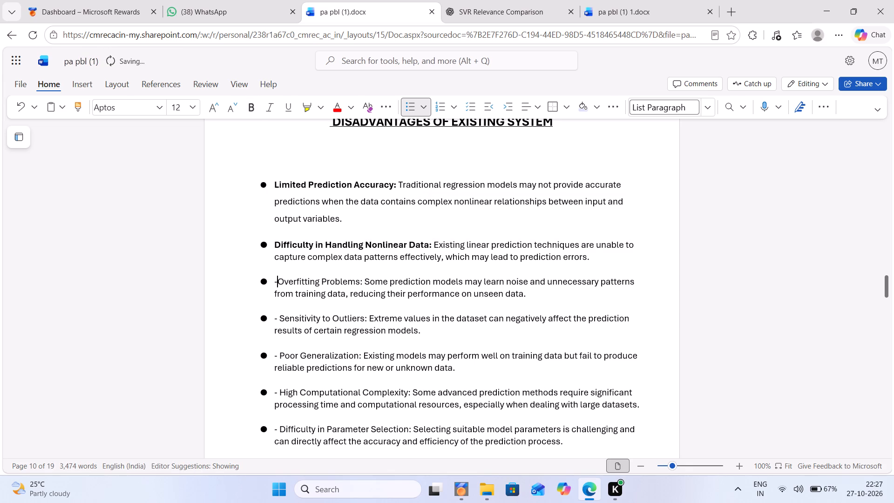
drag(277, 281, 345, 275)
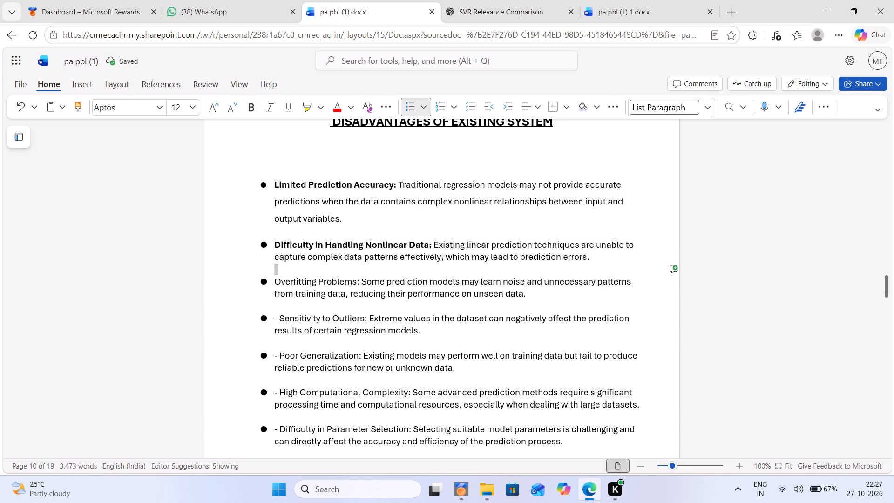
drag(345, 275, 363, 278)
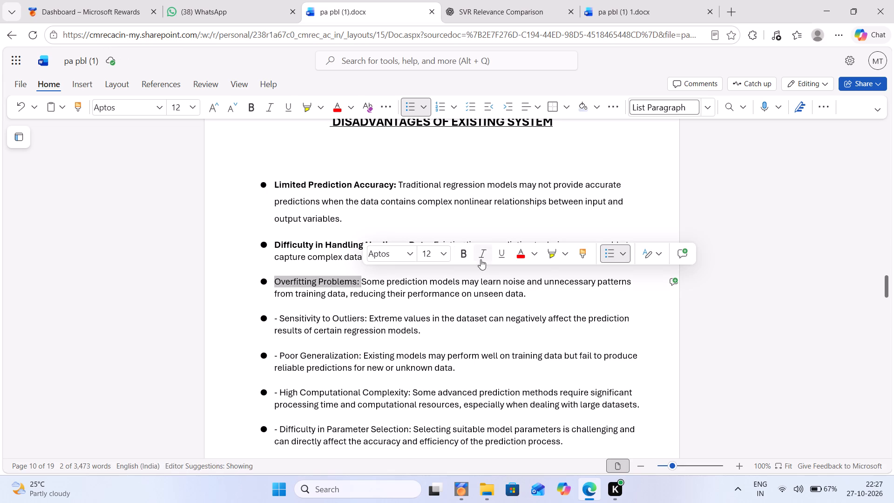
click(467, 256)
Check the bullet style in the uploaded copy, and remove the dash from "Sensitivity to Outliers:" and bold that heading in the edited report.
click(595, 0)
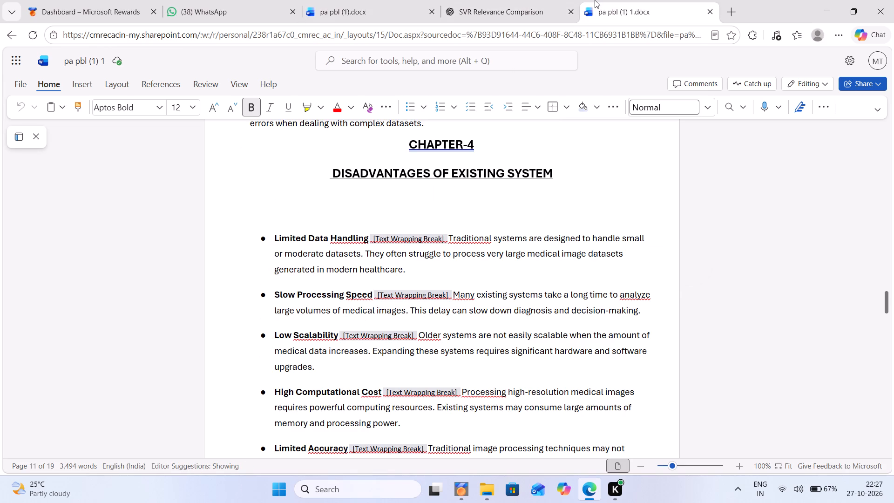
click(405, 1)
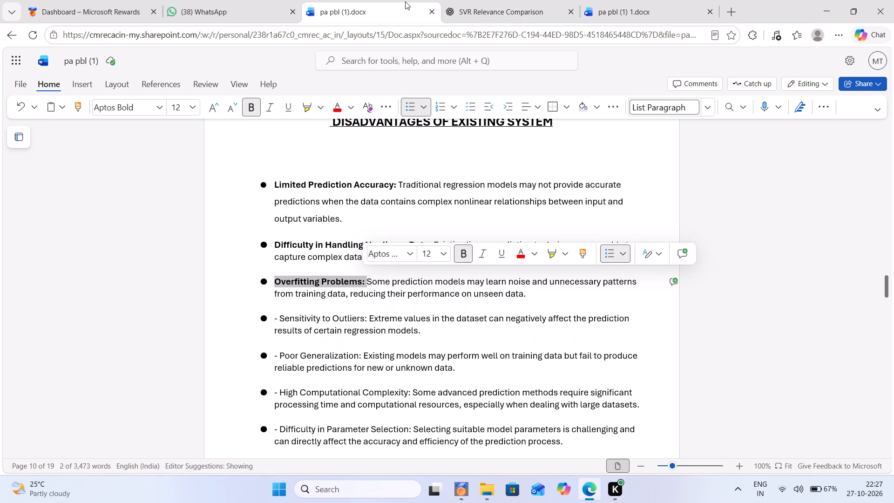
scroll(344, 302, down, 2)
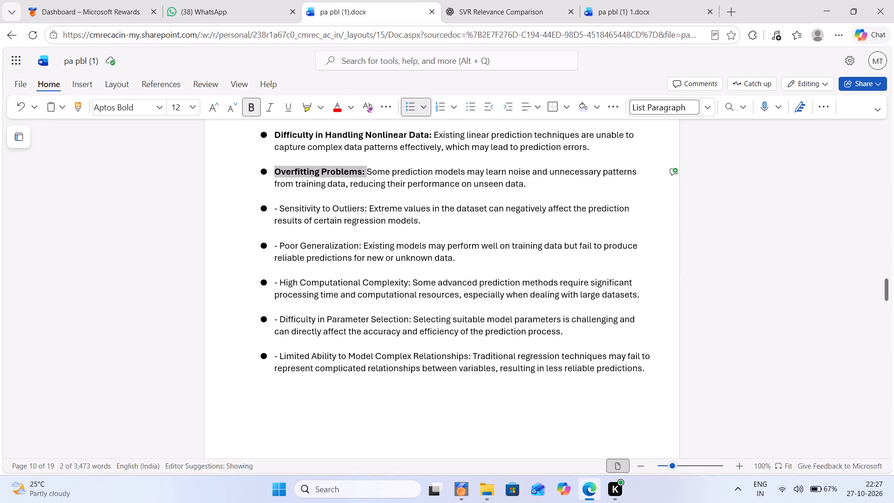
click(278, 200)
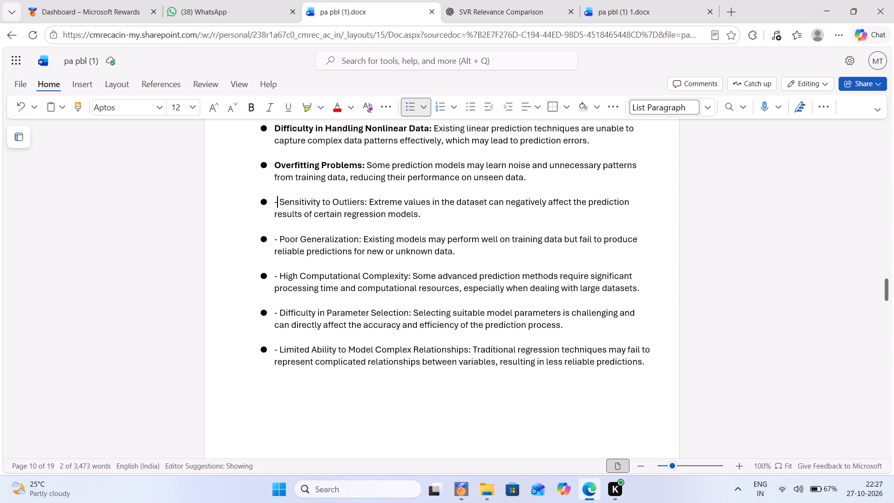
key(Right)
key(BackSpace)
key(BackSpace)
key(equal)
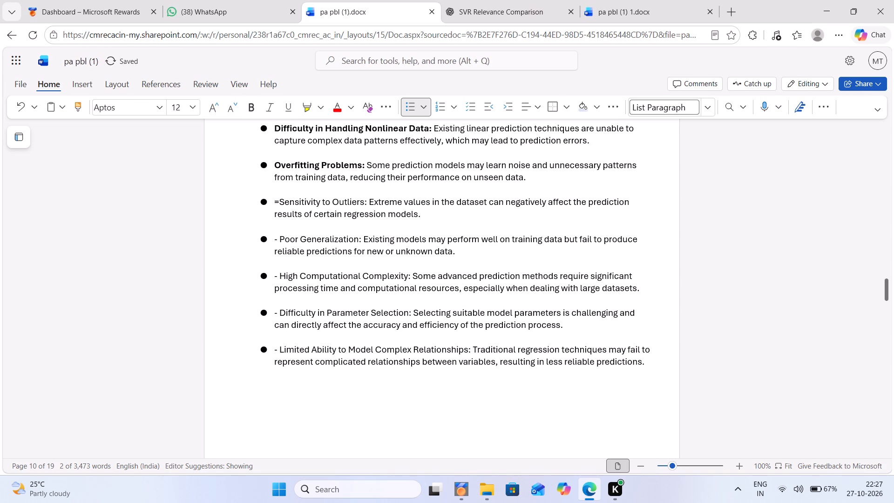
key(BackSpace)
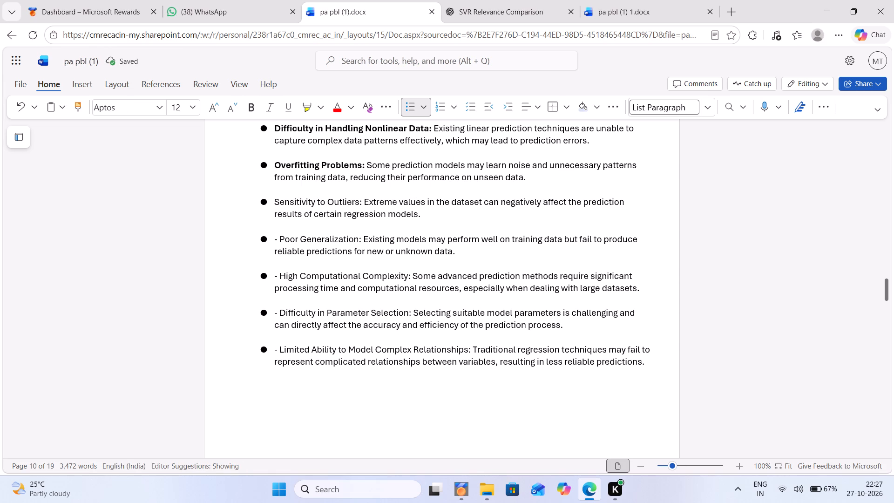
drag(272, 200, 363, 198)
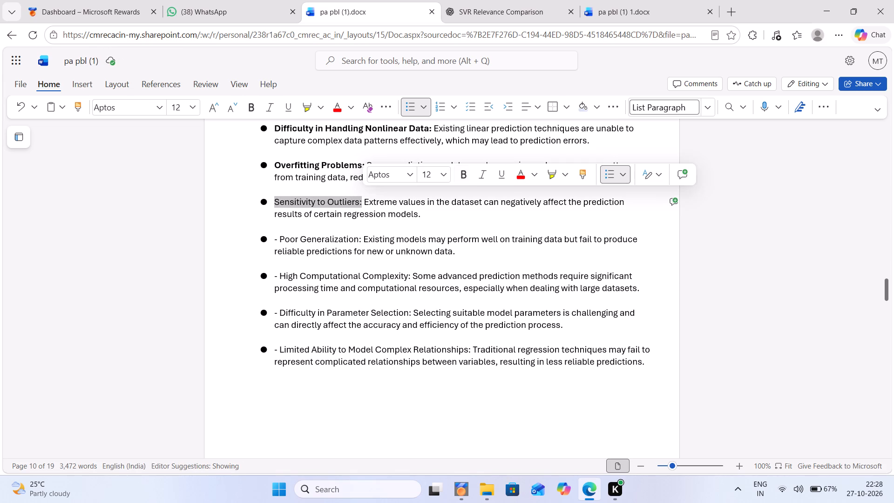
click(460, 170)
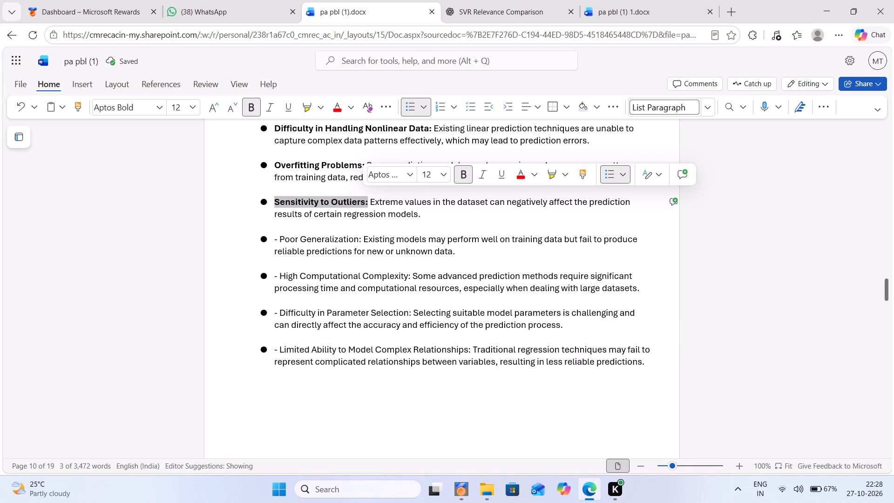
Remove the leading dash from the "Poor Generalization:" bullet in Chapter 4 and make its heading bold.
click(280, 240)
key(BackSpace)
key(BackSpace)
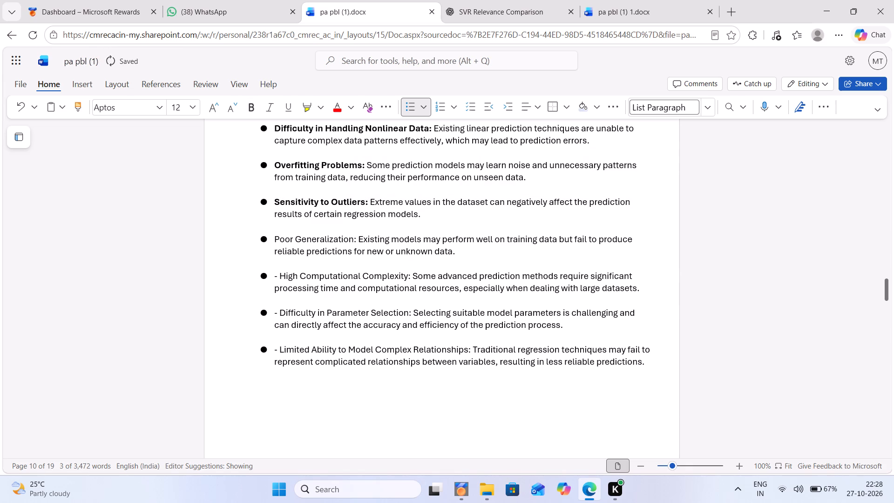
drag(273, 244, 352, 232)
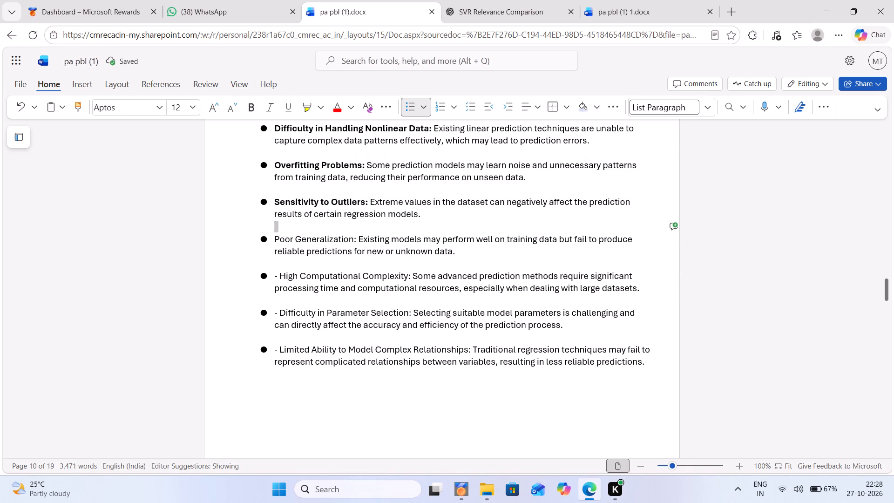
drag(352, 232, 358, 234)
click(455, 208)
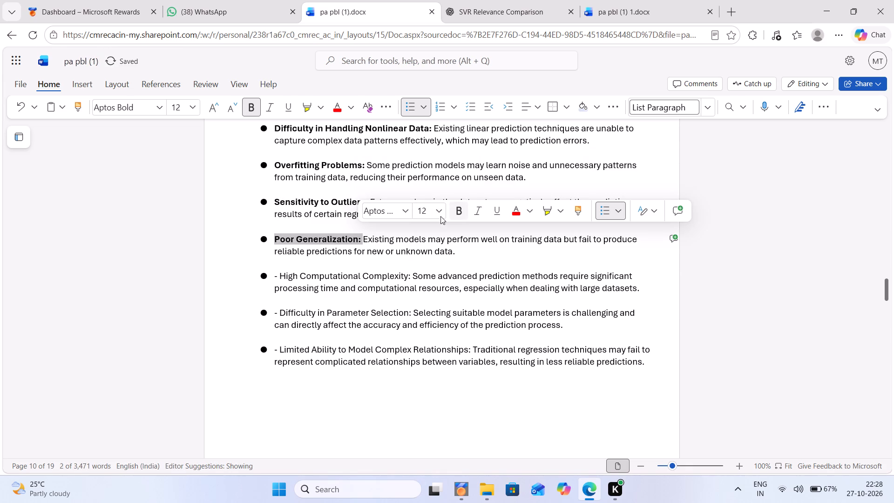
Remove the leading dash from the "High Computational Complexity:" bullet and make its heading bold.
click(281, 277)
key(BackSpace)
key(BackSpace)
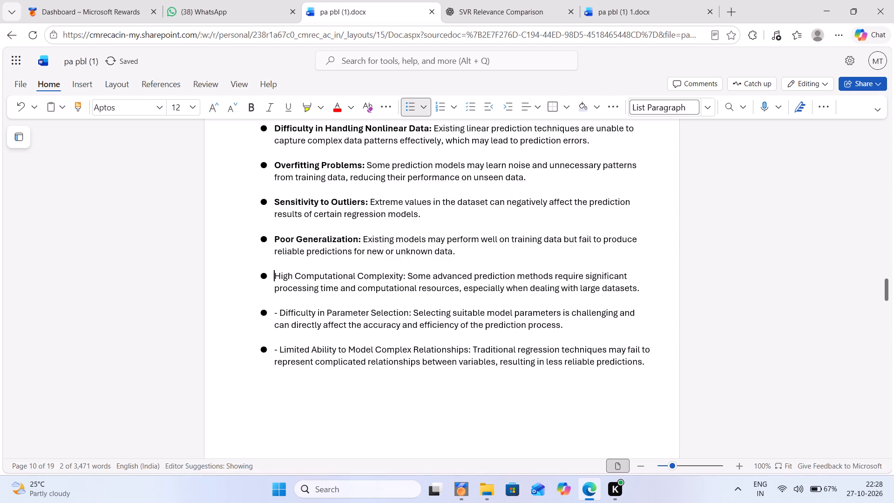
click(278, 276)
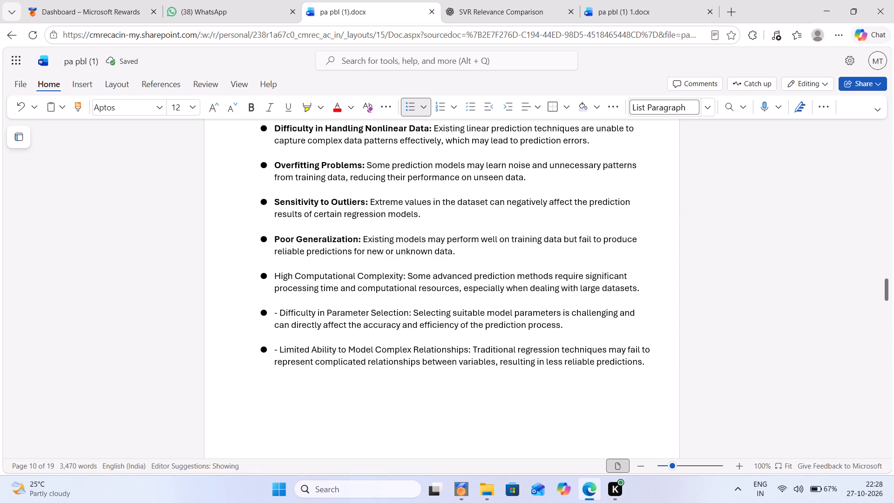
drag(273, 279, 409, 271)
click(512, 244)
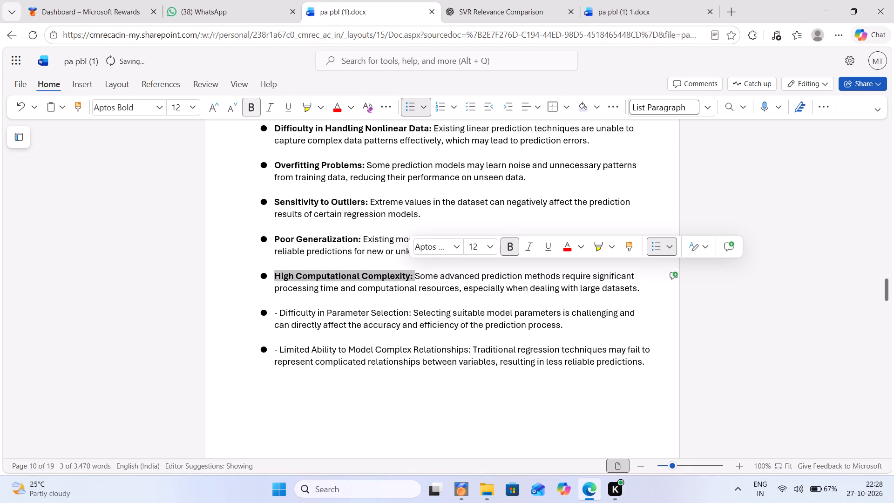
Remove the leading dash from the "Difficulty in Parameter Selection:" bullet and make its heading bold.
click(280, 313)
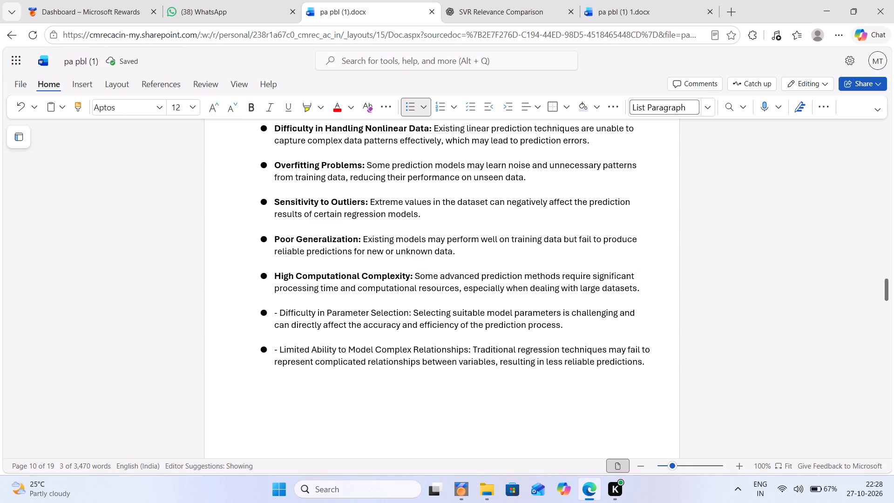
key(BackSpace)
key(BackSpace)
drag(273, 313, 285, 313)
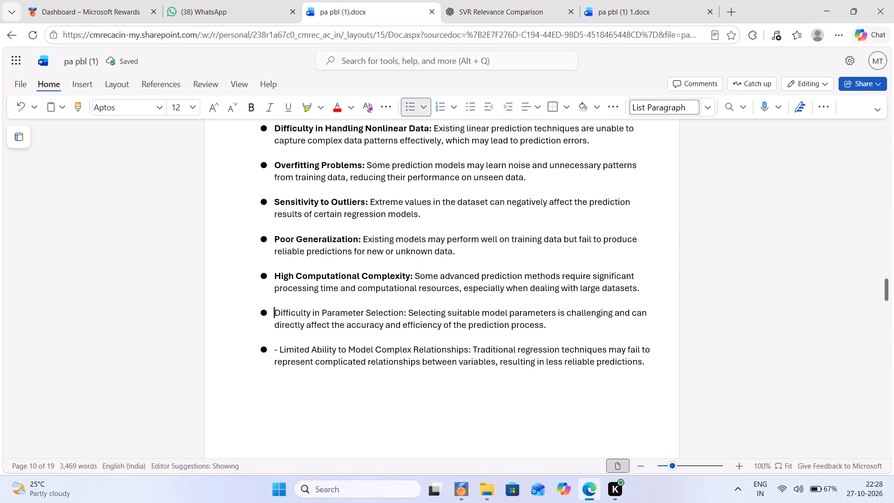
drag(285, 313, 410, 310)
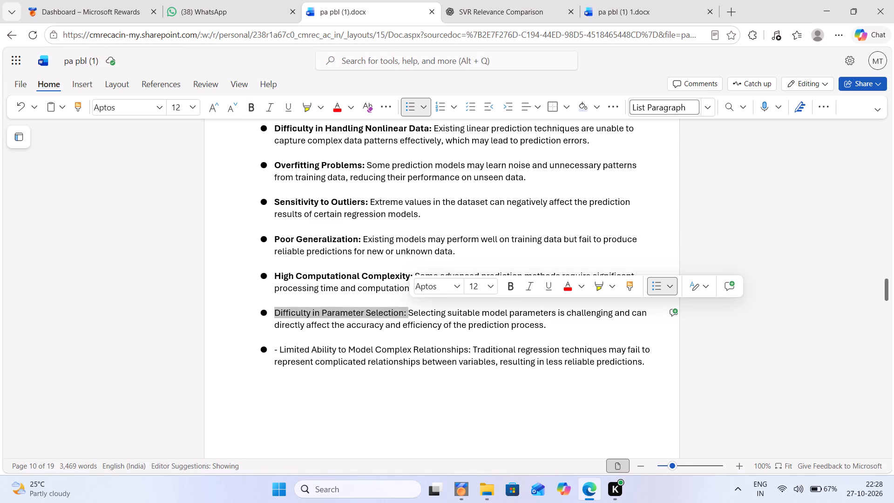
click(505, 284)
Remove the leading dash from the "Limited Ability to Model Complex Relationships:" bullet and make its heading bold.
click(279, 347)
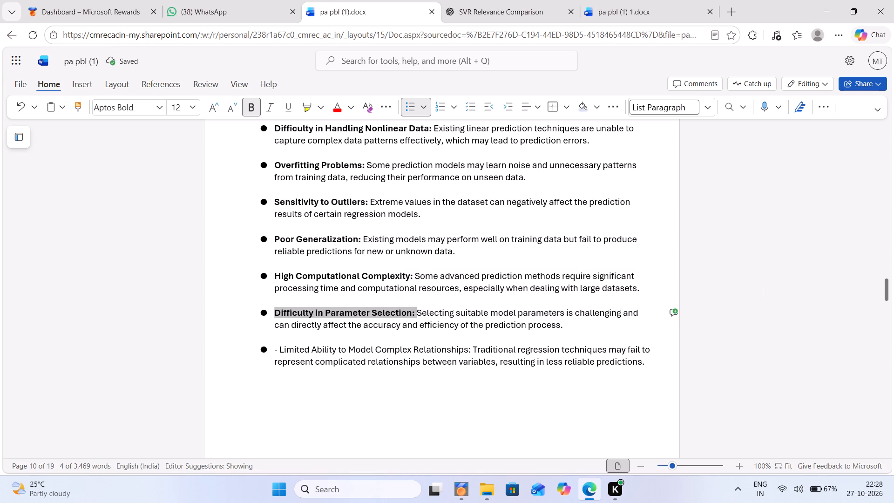
key(BackSpace)
key(BackSpace)
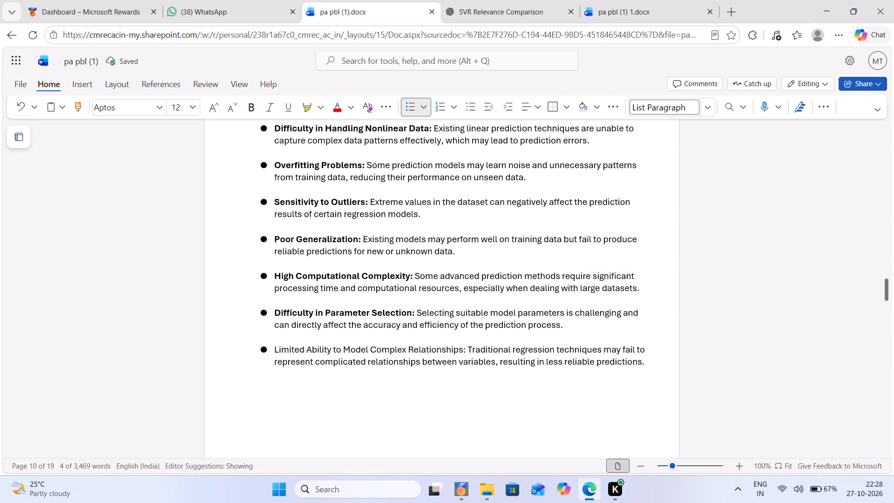
drag(276, 348, 454, 346)
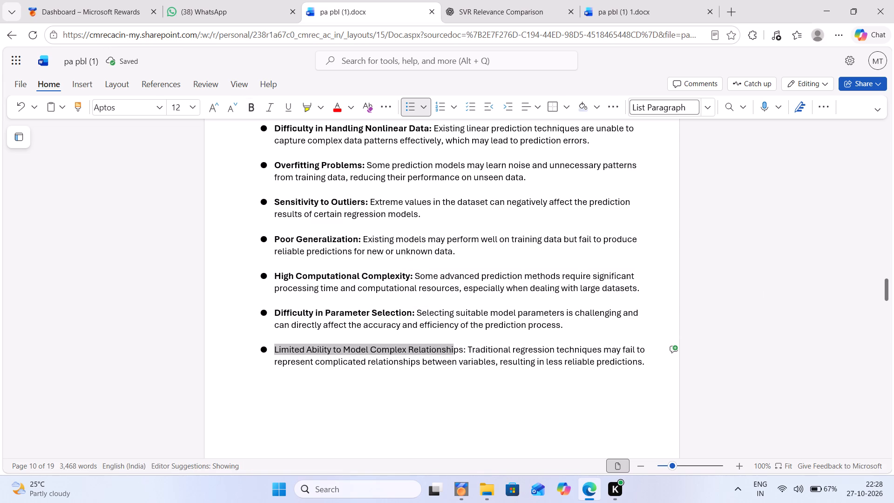
drag(454, 346, 467, 347)
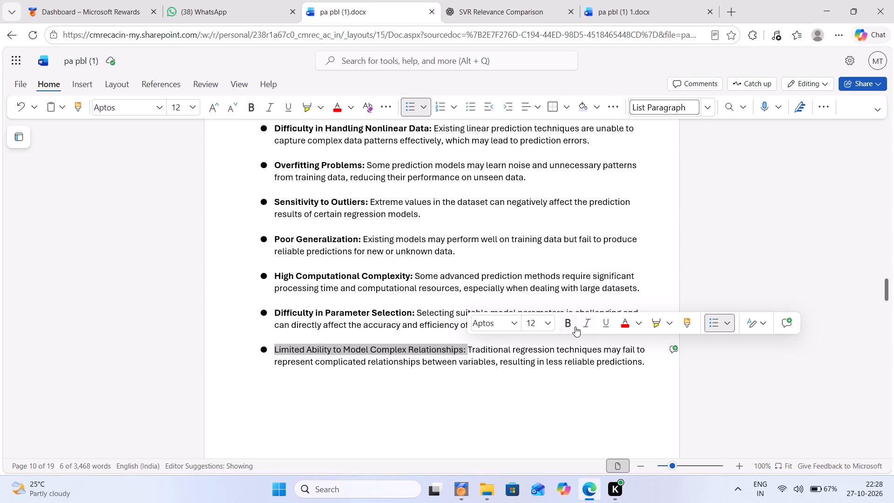
click(571, 327)
click(359, 409)
Delete the surplus blank lines before the Chapter 5 heading, leaving both heading lines together at the top of page 11.
scroll(359, 409, up, 3)
scroll(359, 409, down, 5)
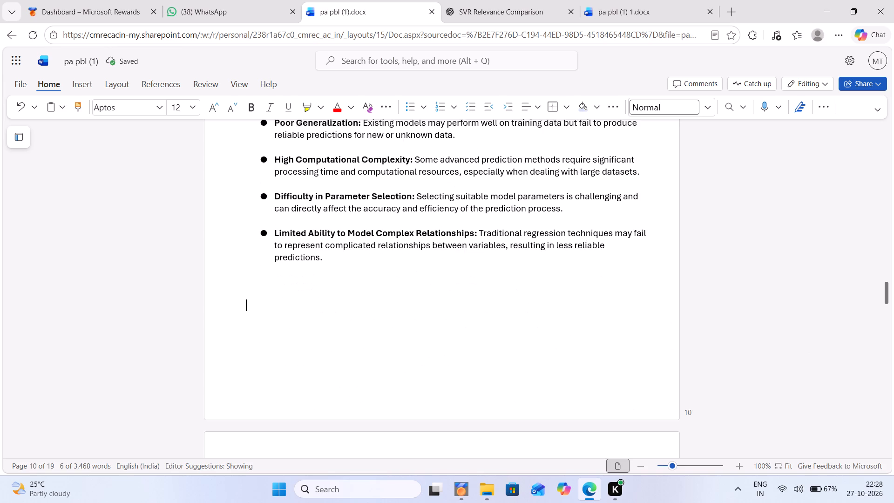
scroll(337, 373, down, 3)
click(366, 315)
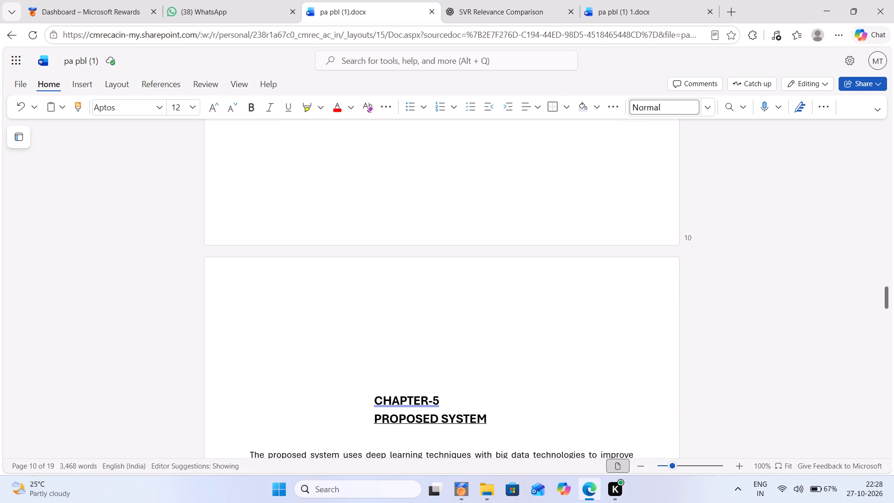
key(Down)
key(Down)
key(Down)
key(Down)
key(Down)
key(Down)
key(BackSpace)
key(BackSpace)
key(BackSpace)
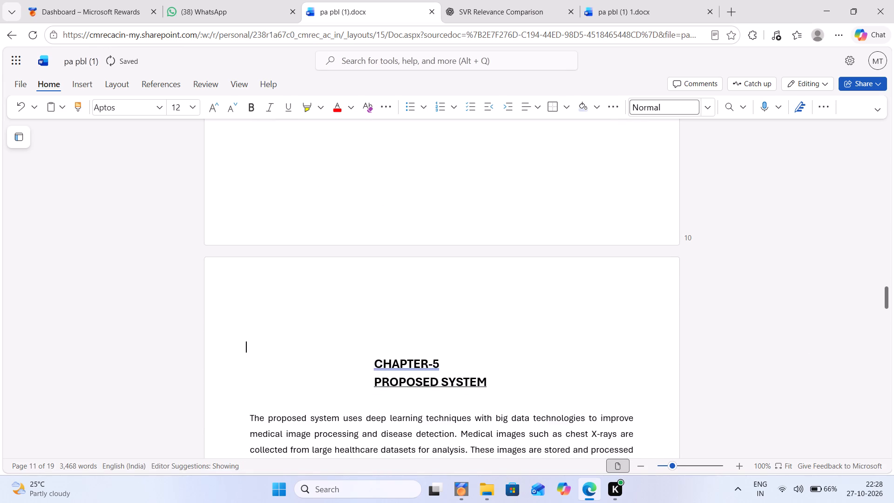
key(BackSpace)
key(BackSpace)
key(BackSpace)
key(BackSpace)
key(BackSpace)
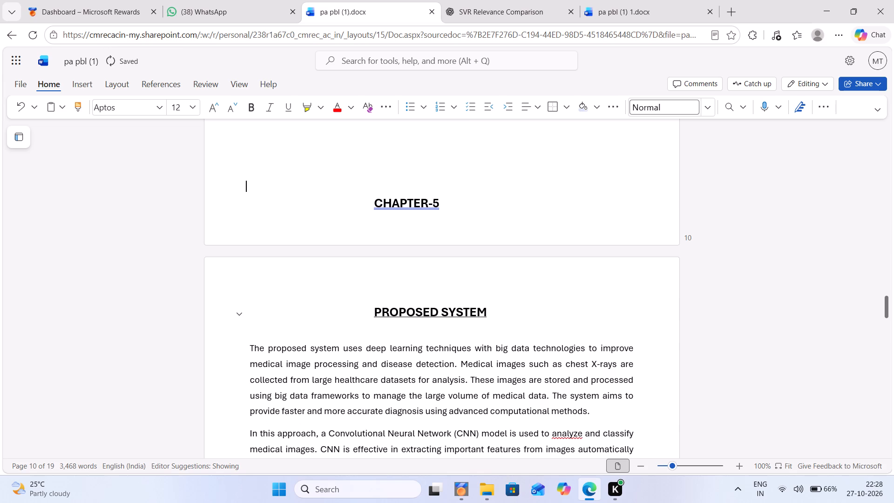
key(Return)
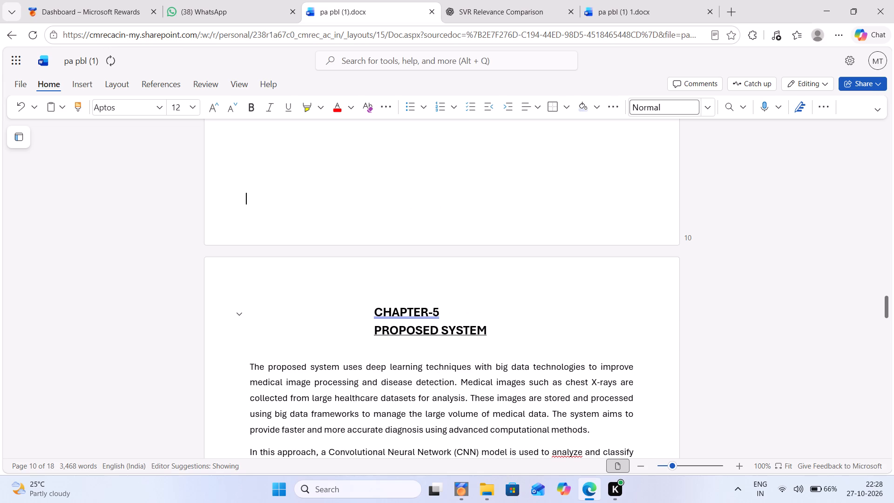
Accept the grammar suggestion that changes "CHAPTER-5" to "CHAPTER 5" in the heading.
drag(375, 315, 430, 306)
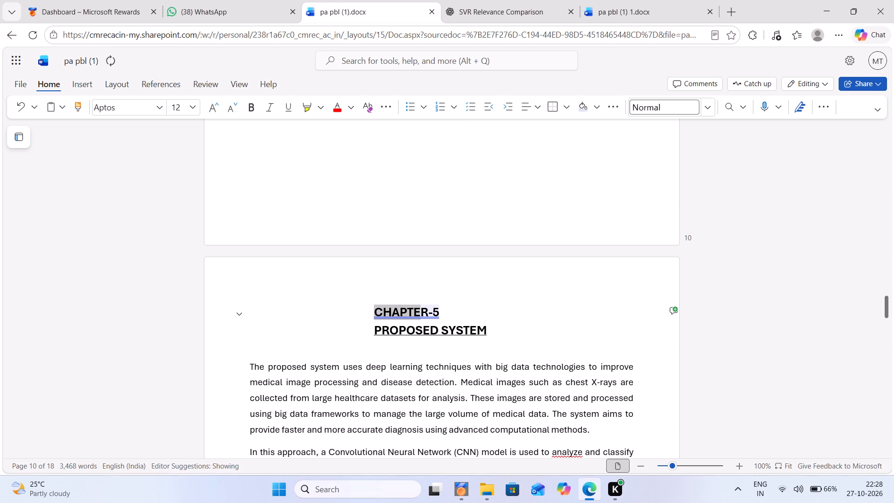
drag(430, 306, 439, 305)
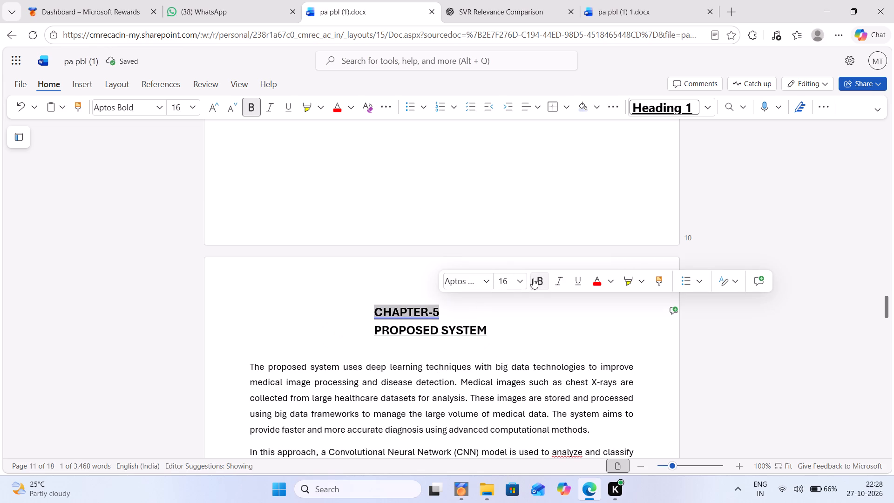
click(405, 315)
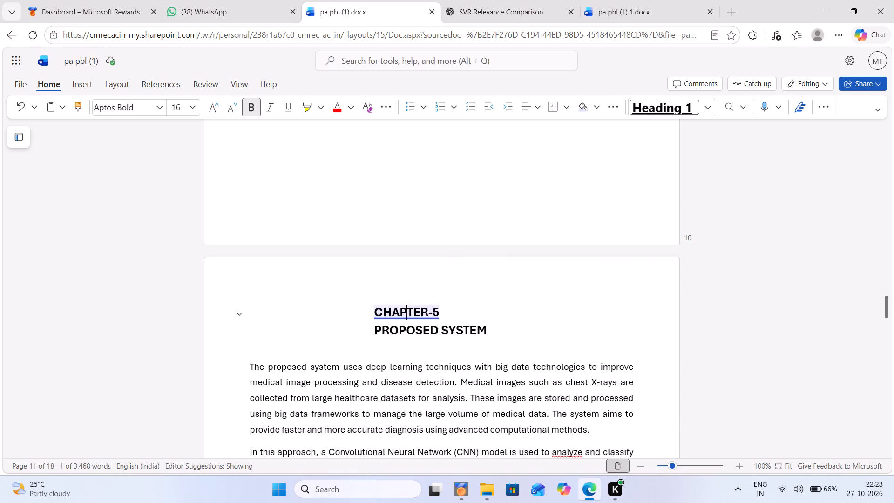
click(401, 353)
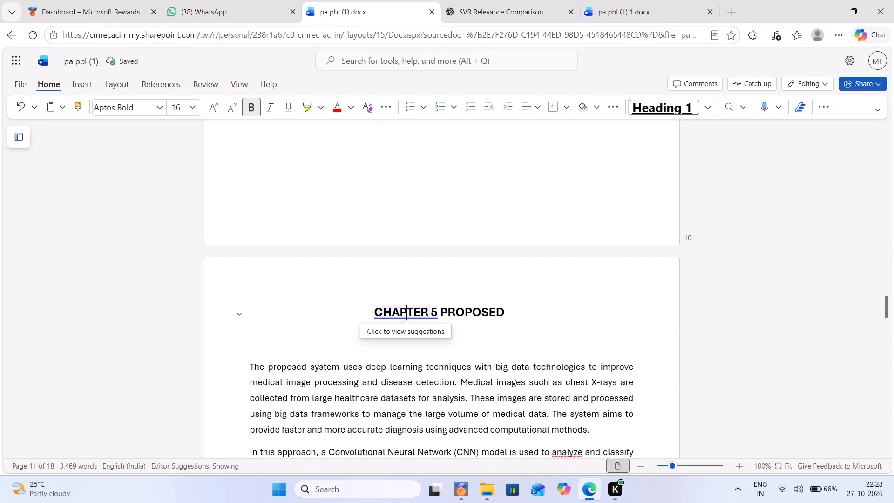
Reduce the left indent of the "CHAPTER 5 PROPOSED SYSTEM" heading.
click(377, 316)
key(BackSpace)
key(BackSpace)
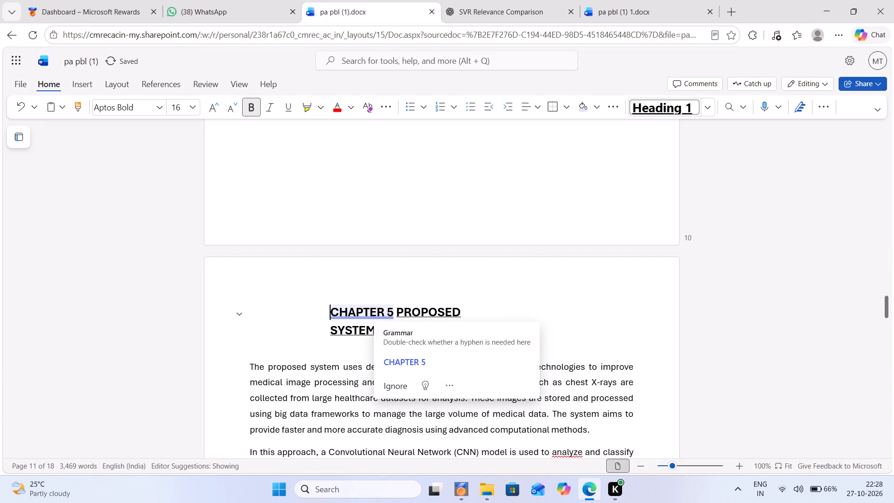
Delete and retype the final "D" and space of "PROPOSED" so that "PROPOSED SYSTEM" sits together on the heading's second line.
click(331, 331)
key(BackSpace)
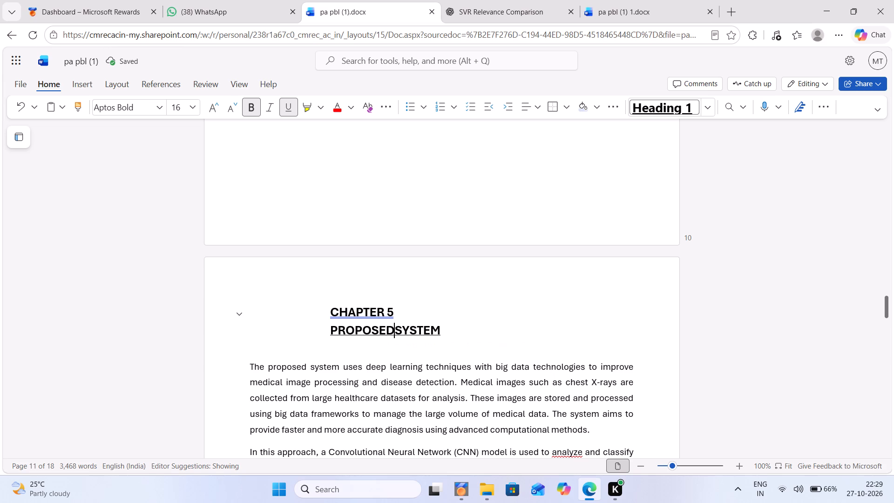
key(BackSpace)
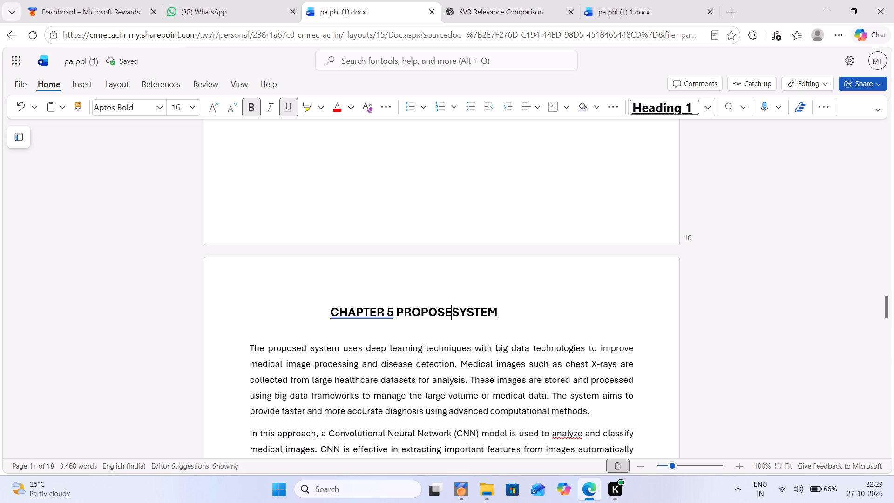
key(d)
key(BackSpace)
text(D)
key(space)
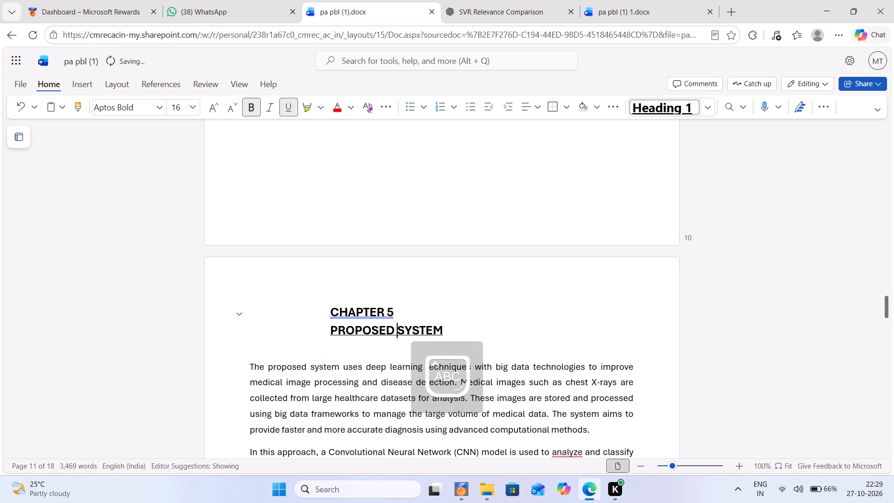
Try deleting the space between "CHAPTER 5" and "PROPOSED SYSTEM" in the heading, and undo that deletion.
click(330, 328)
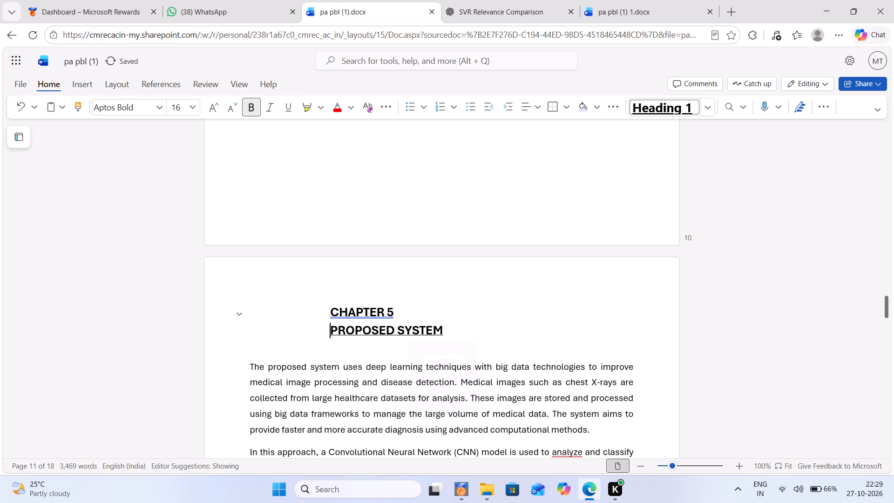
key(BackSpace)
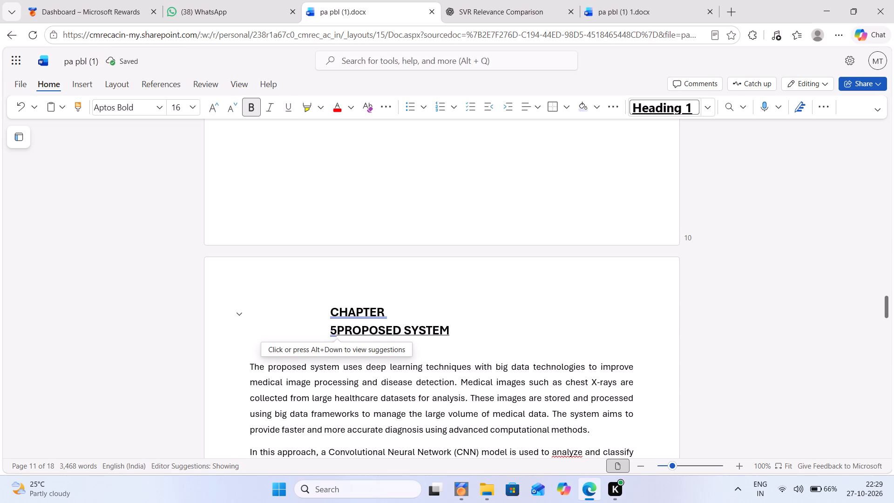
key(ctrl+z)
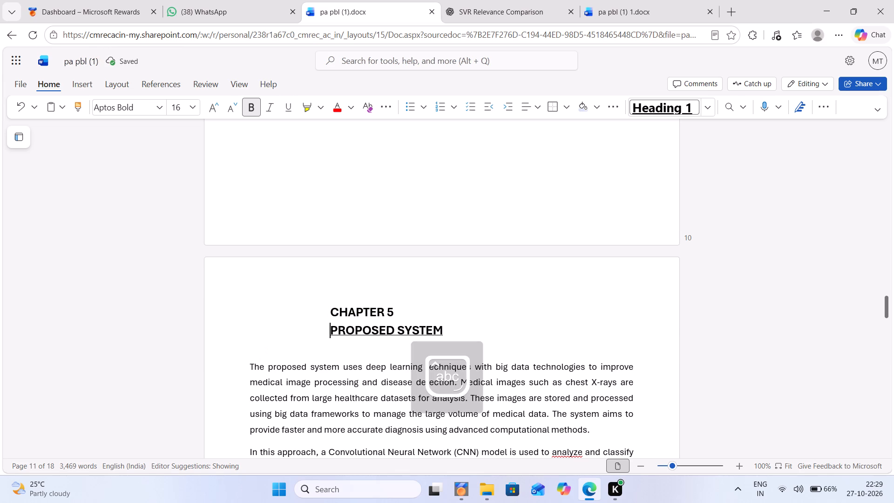
Reduce the "CHAPTER 5 PROPOSED SYSTEM" heading's indent and add nine leading spaces, keeping the whole heading on one line.
click(334, 311)
key(BackSpace)
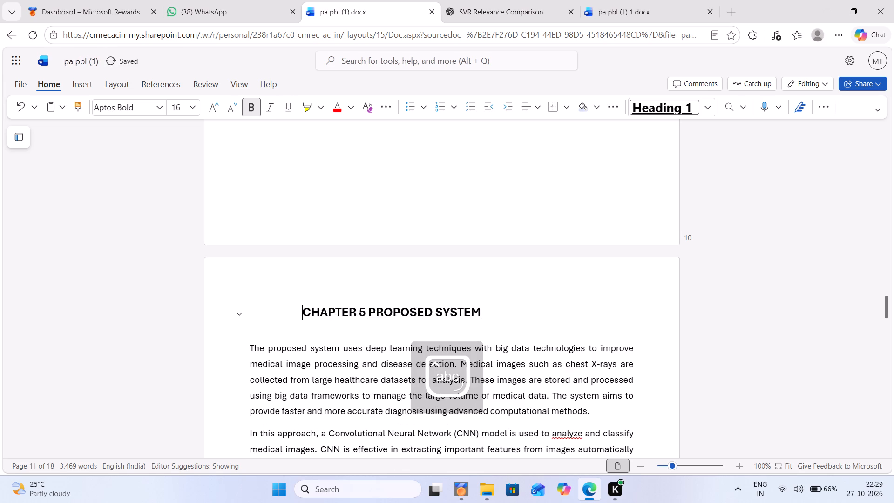
key(space)
key(space)
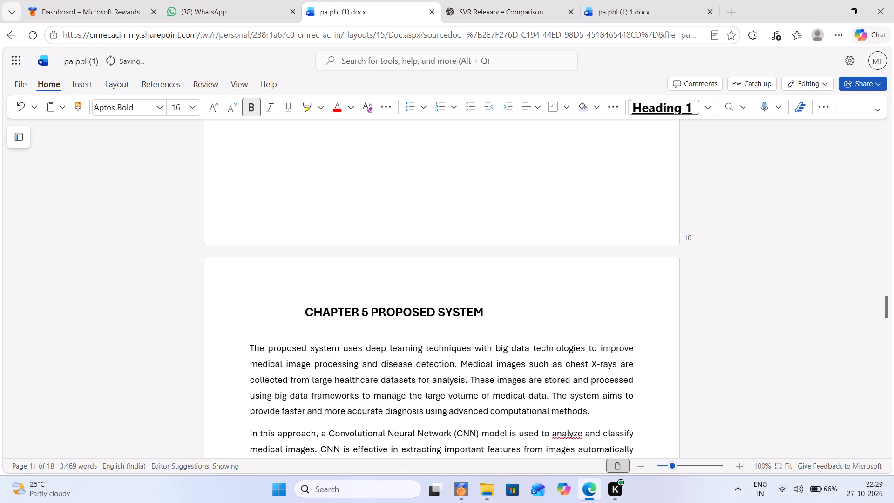
key(space)
key(space)
key(space)
key(space)
key(space)
key(space)
key(space)
key(space)
key(space)
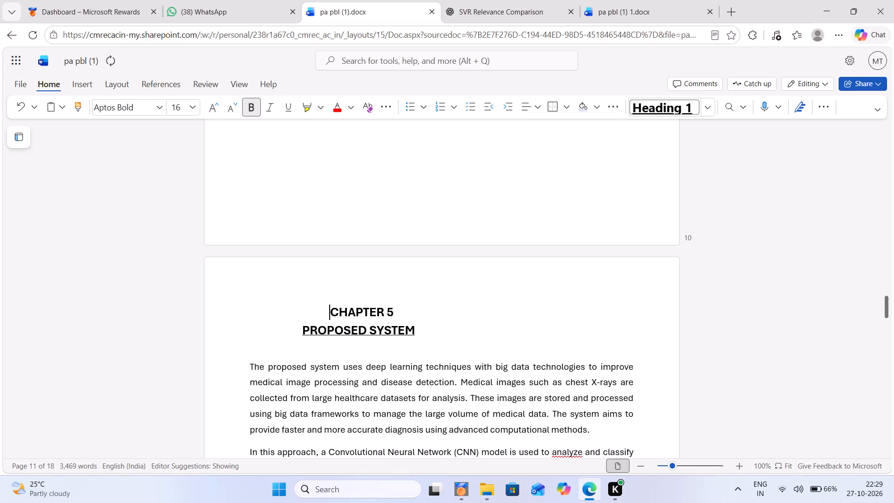
key(BackSpace)
key(BackSpace)
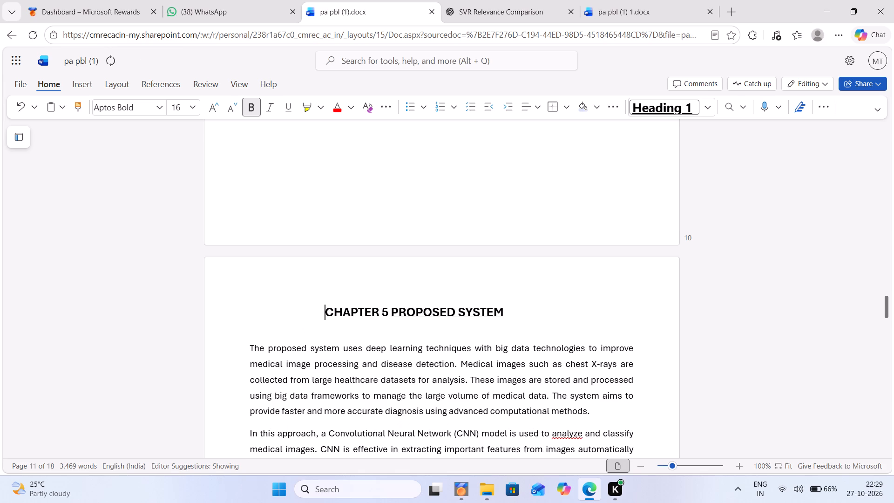
Accept the spelling suggestion that changes "analyzes" to "analyses" in the last paragraph of Chapter 5.
scroll(384, 297, down, 14)
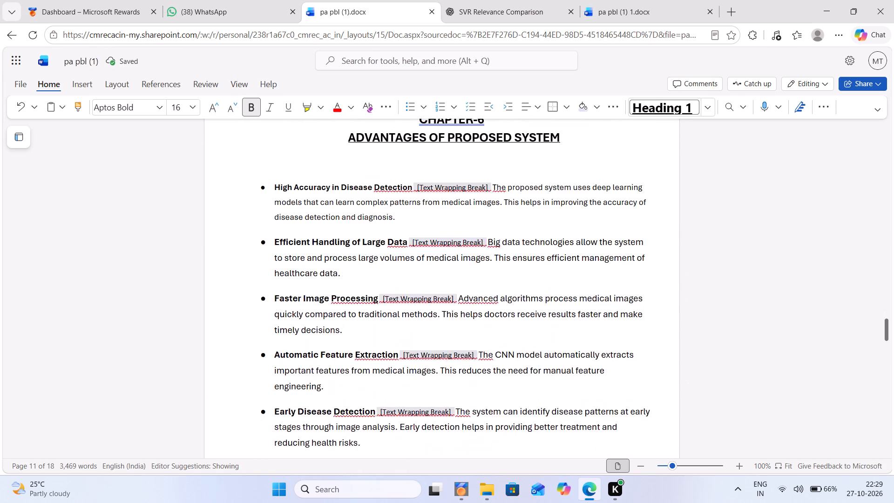
scroll(370, 268, up, 6)
scroll(370, 268, down, 3)
scroll(370, 268, up, 3)
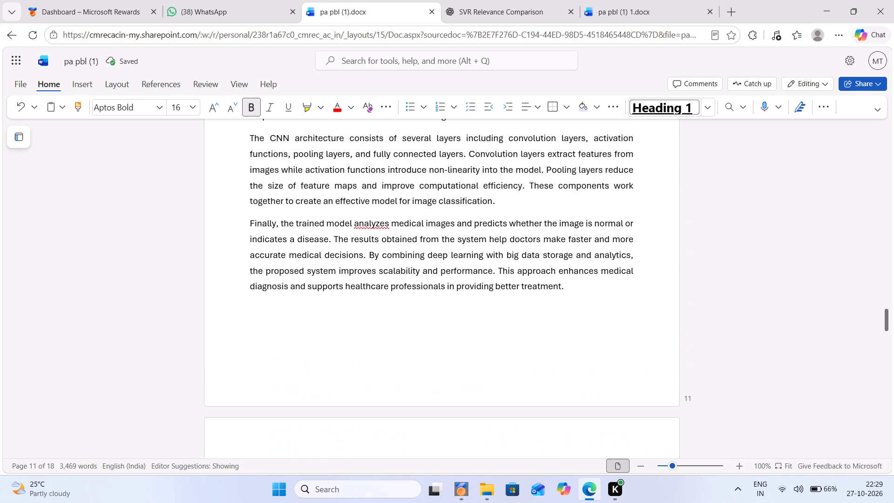
drag(353, 222, 388, 218)
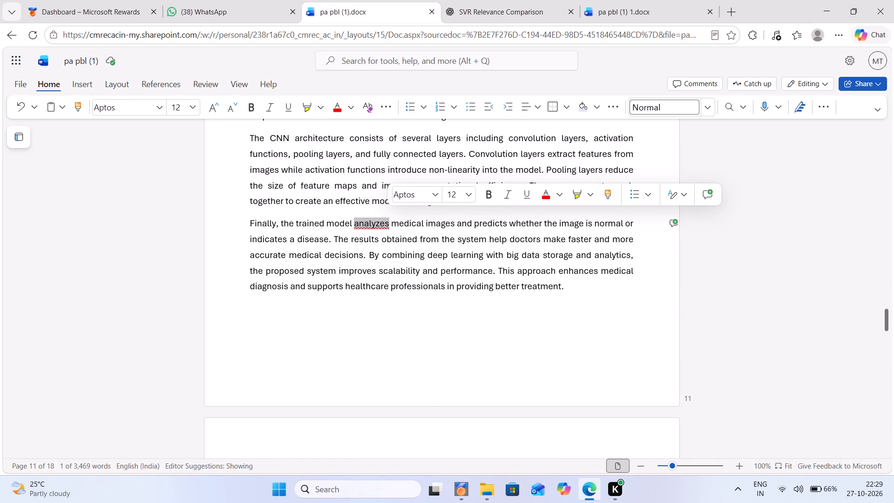
click(372, 225)
click(375, 261)
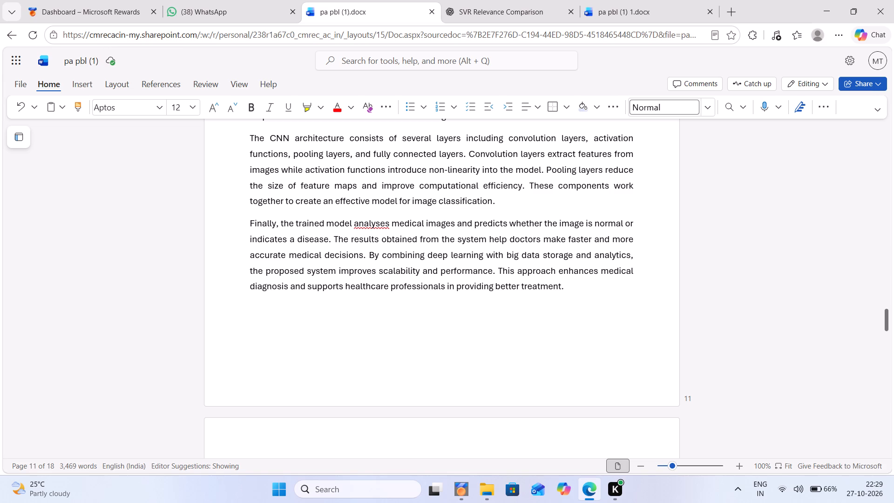
Clear the spelling flag on the word "analyses" in Chapter 5's last paragraph.
click(370, 224)
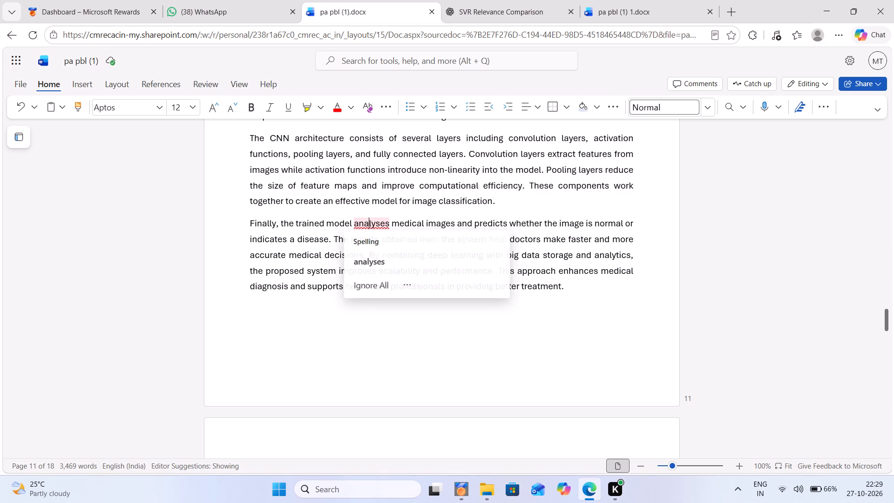
click(379, 257)
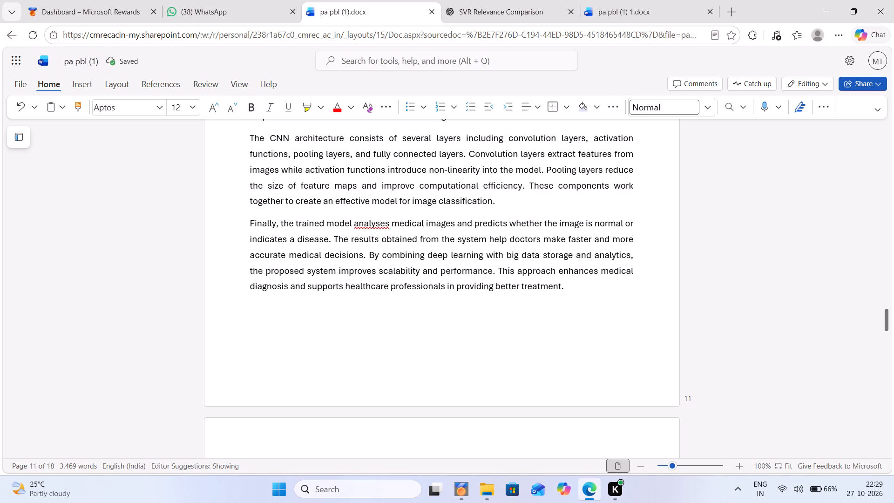
drag(390, 224, 362, 224)
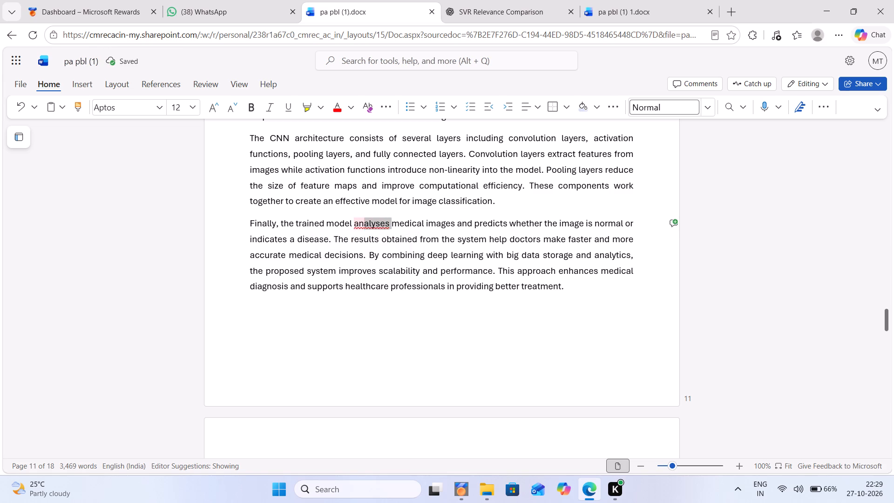
drag(362, 224, 356, 224)
right_click(356, 224)
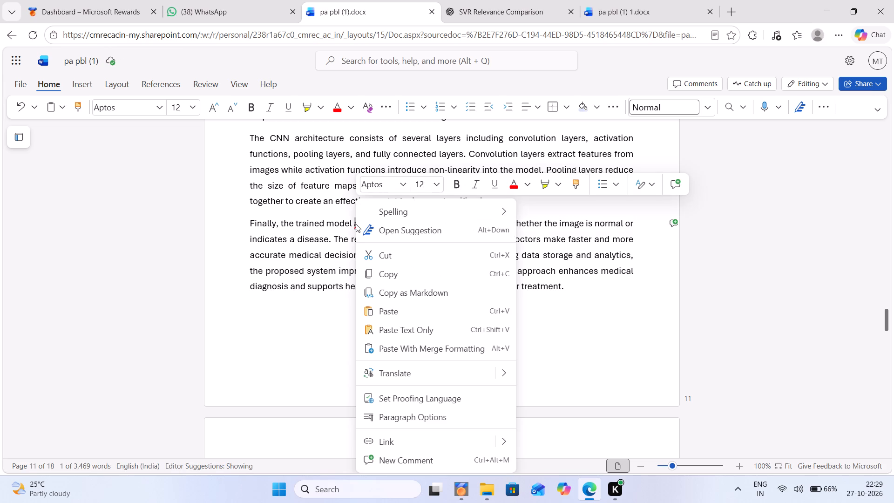
click(522, 212)
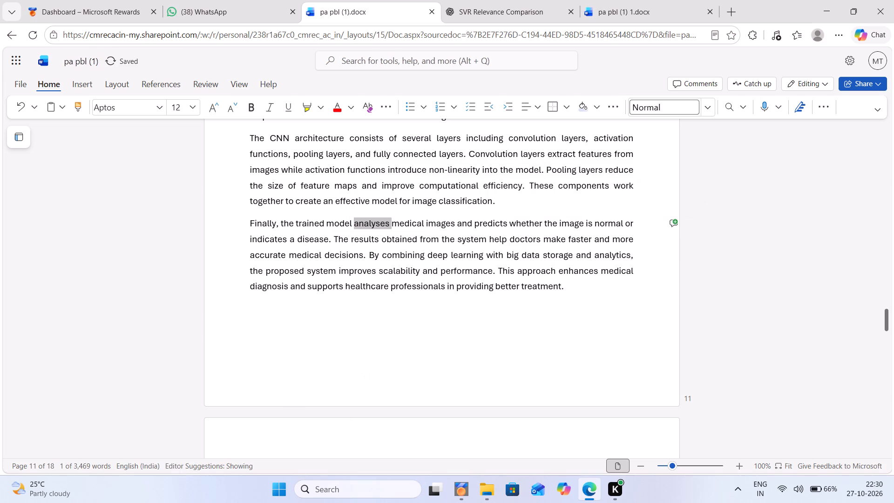
click(542, 323)
Look back over the Chapter 3 to 5 pages and check Chapter 4 in the other copy of the report.
scroll(433, 294, up, 7)
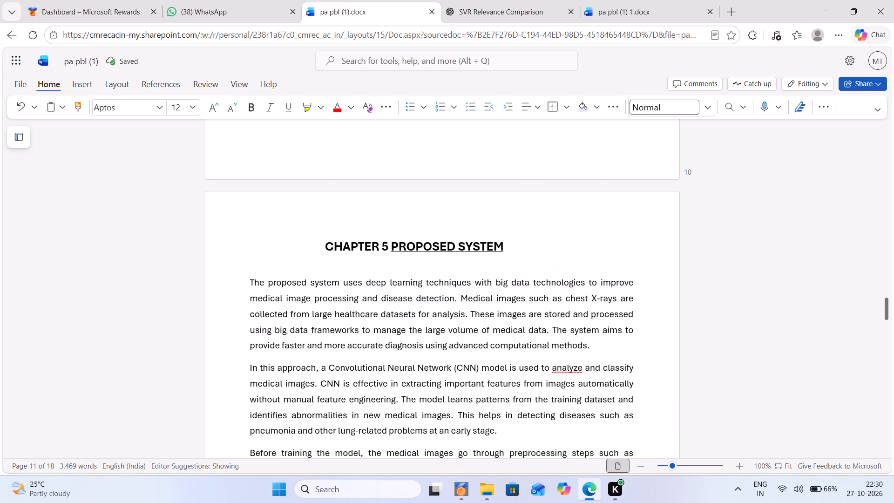
scroll(414, 267, down, 1)
scroll(414, 267, up, 12)
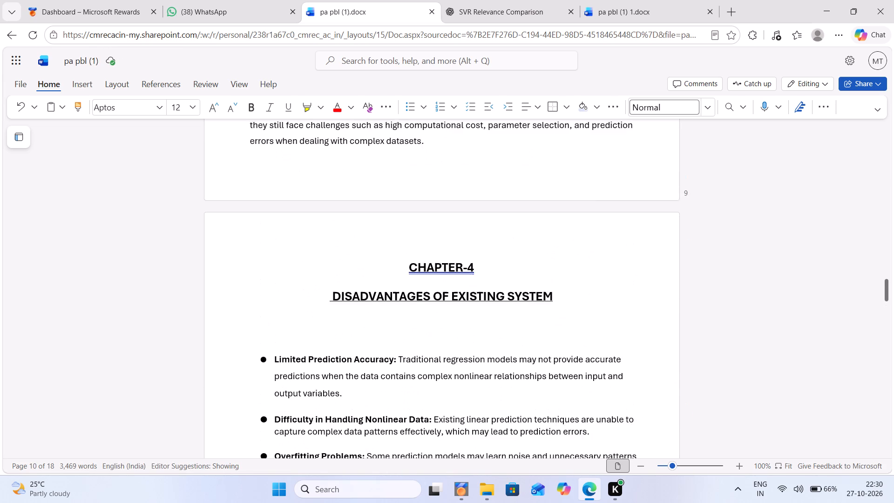
scroll(417, 276, down, 3)
scroll(364, 204, up, 3)
scroll(352, 336, up, 8)
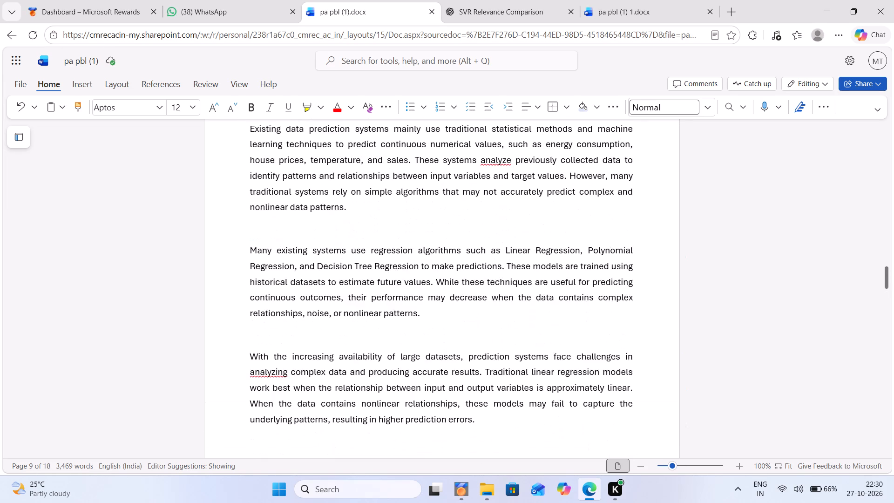
scroll(476, 169, up, 4)
click(615, 0)
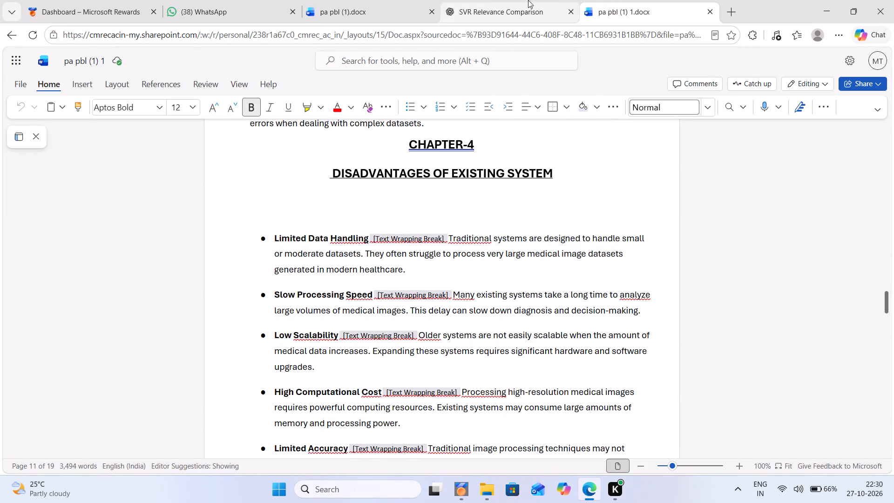
click(502, 3)
click(366, 0)
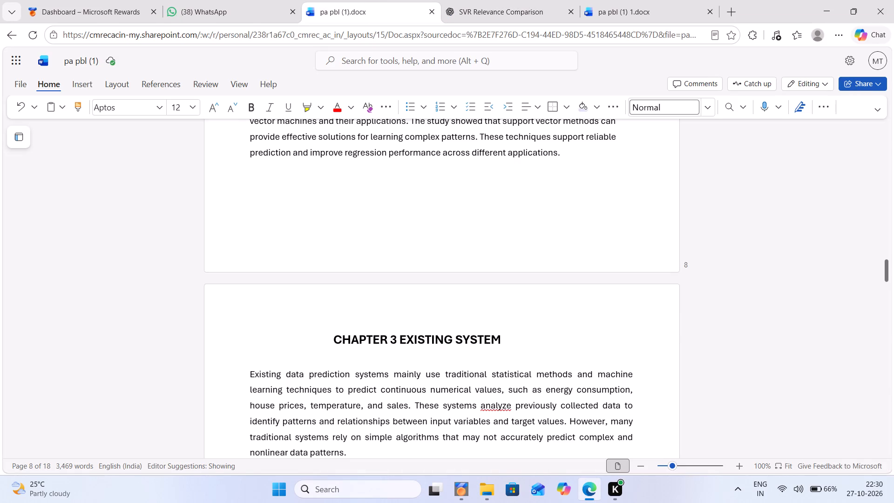
Delete an empty line between the "DISADVANTAGES OF EXISTING SYSTEM" heading and the first bullet.
scroll(371, 277, up, 3)
scroll(371, 277, down, 17)
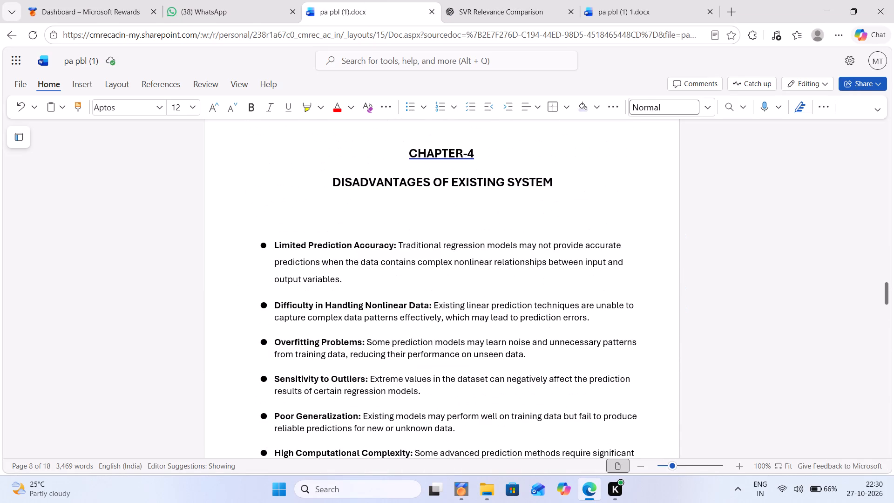
click(368, 213)
key(BackSpace)
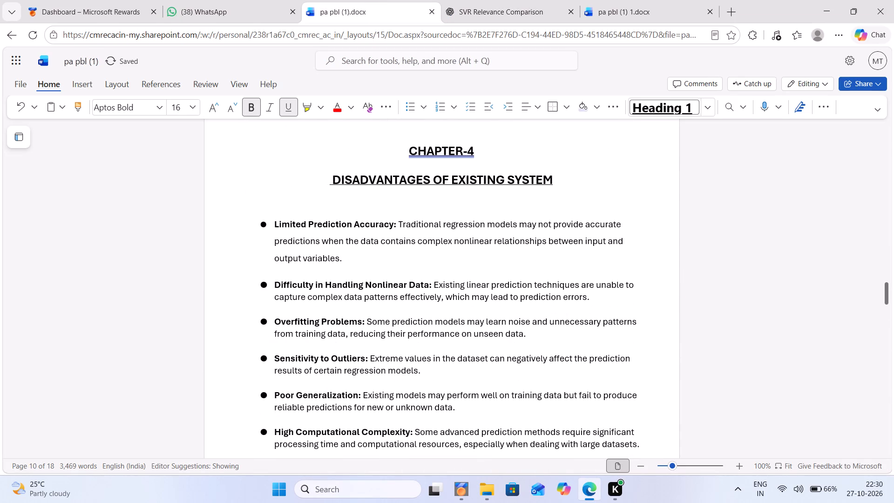
Review the headings and page layout of Chapters 2, 3 and 4.
scroll(429, 202, up, 11)
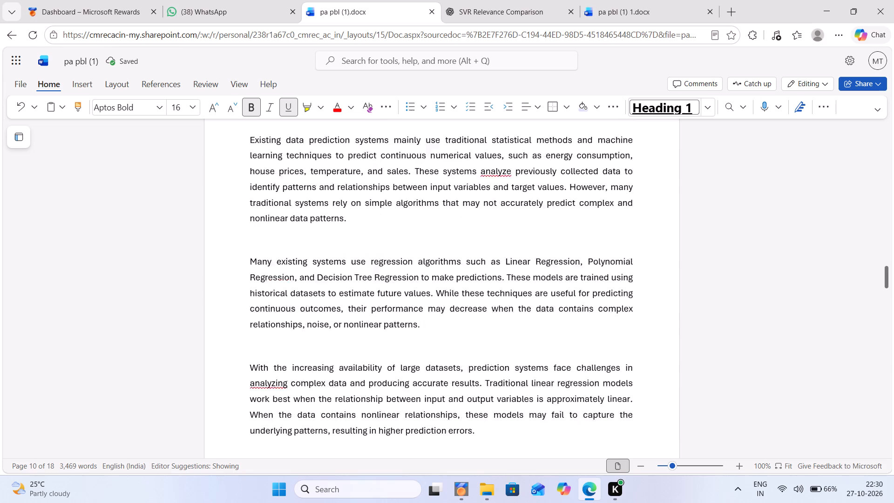
scroll(429, 202, up, 3)
scroll(429, 202, down, 13)
scroll(429, 202, up, 10)
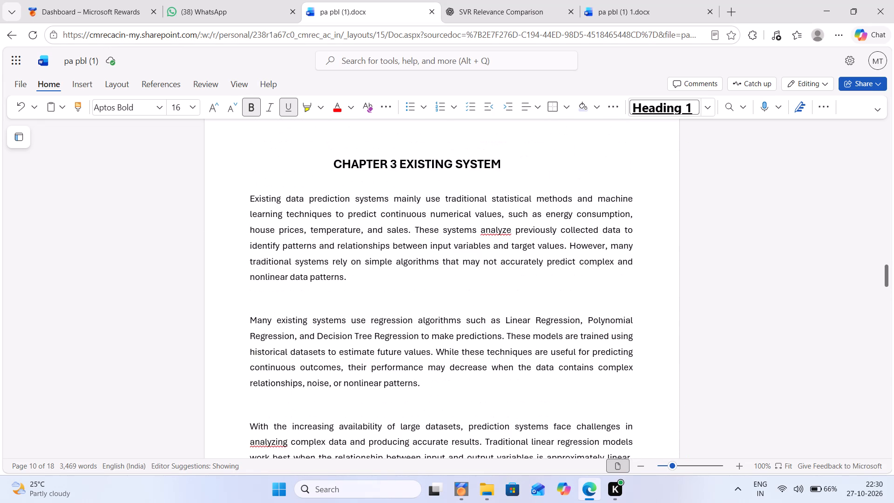
scroll(429, 202, up, 11)
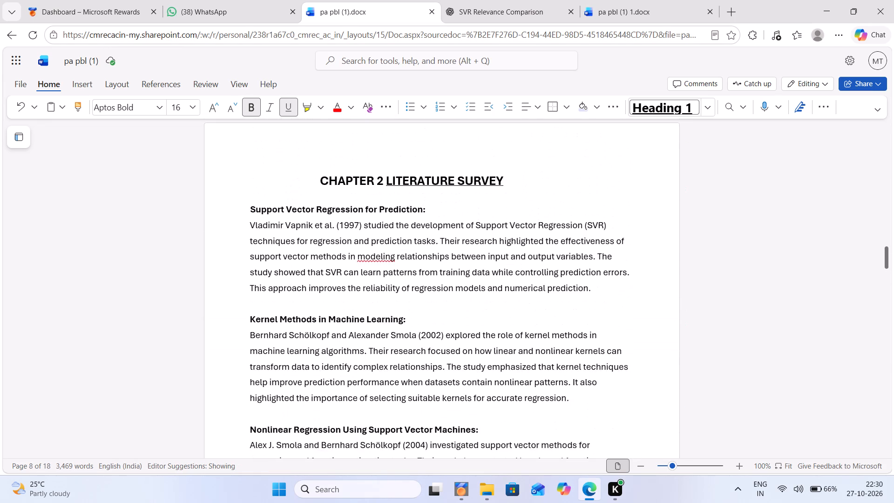
scroll(429, 202, down, 20)
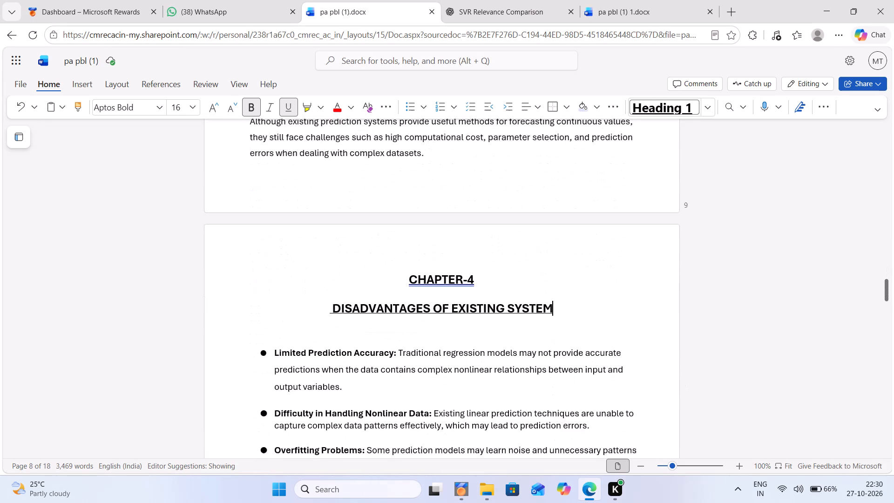
scroll(429, 202, down, 2)
scroll(429, 202, up, 11)
scroll(429, 202, down, 10)
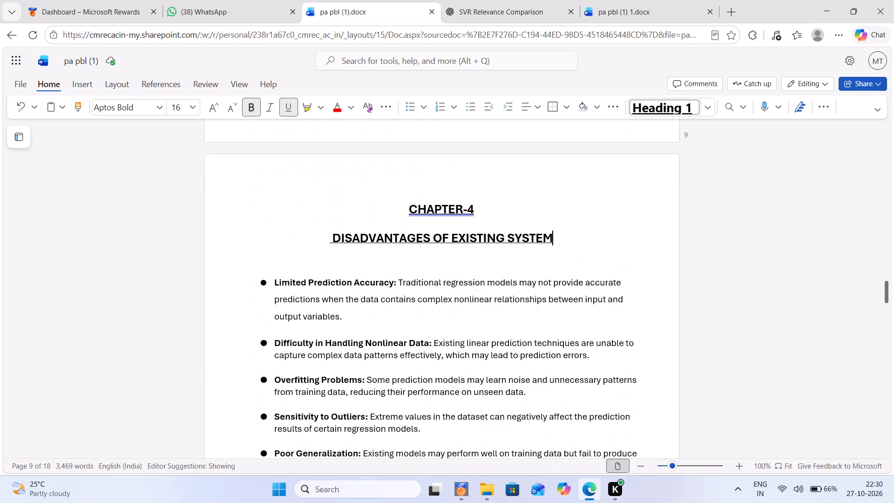
scroll(429, 202, up, 12)
scroll(429, 202, down, 5)
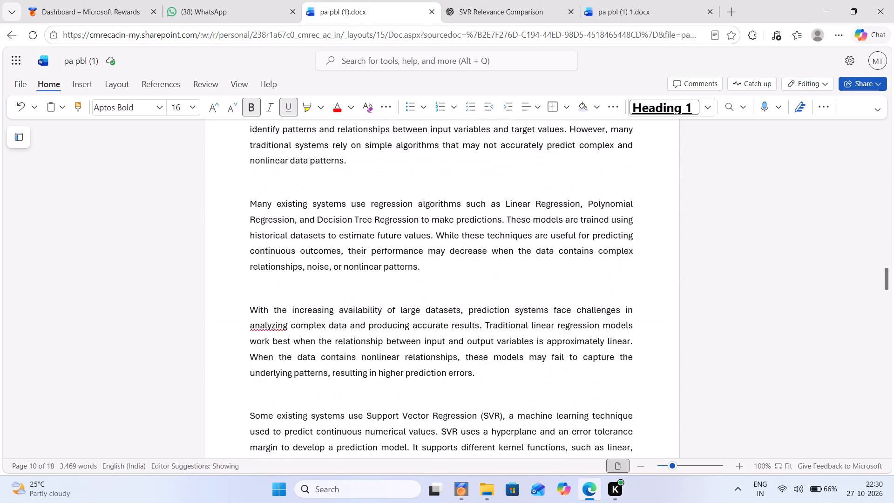
Delete the space in front of the "CHAPTER-4" heading.
scroll(429, 202, down, 7)
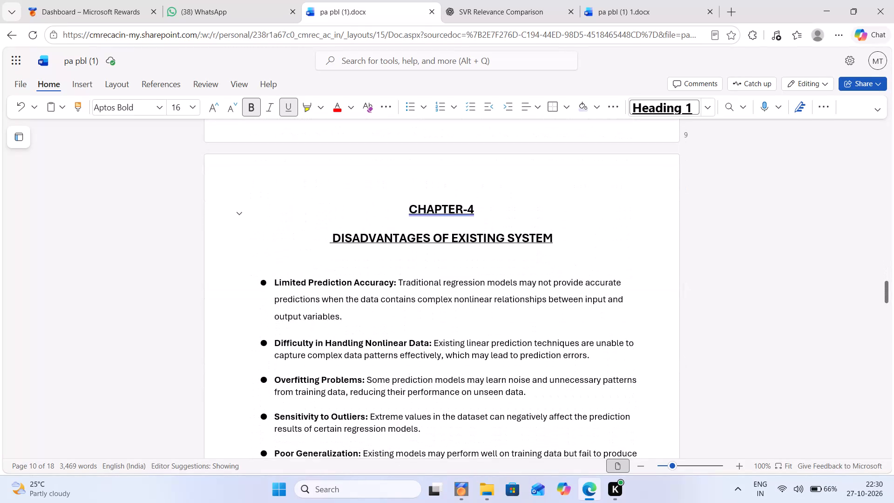
click(401, 211)
key(BackSpace)
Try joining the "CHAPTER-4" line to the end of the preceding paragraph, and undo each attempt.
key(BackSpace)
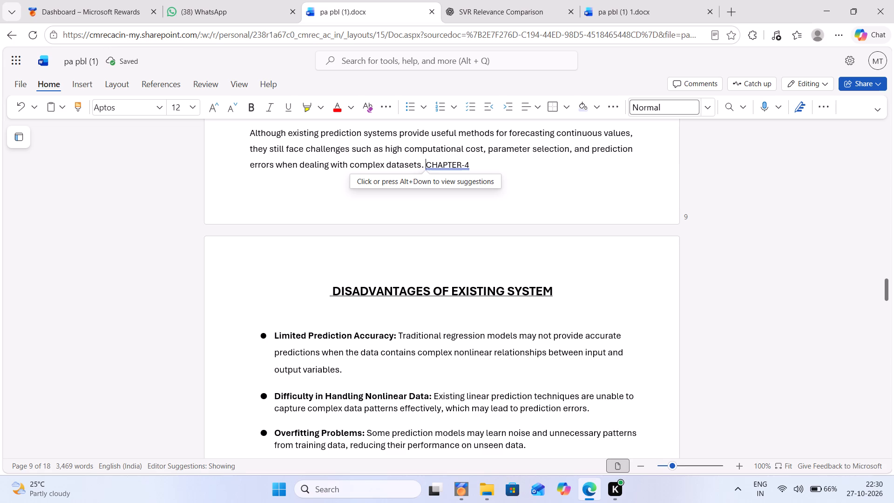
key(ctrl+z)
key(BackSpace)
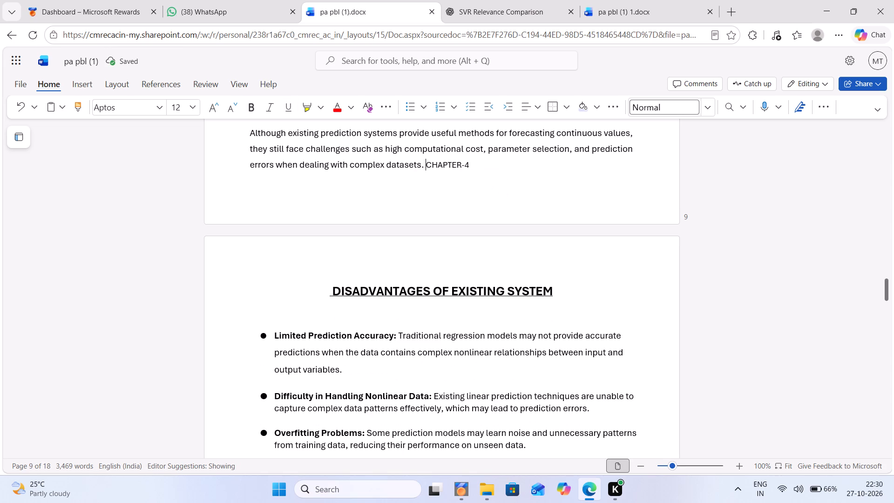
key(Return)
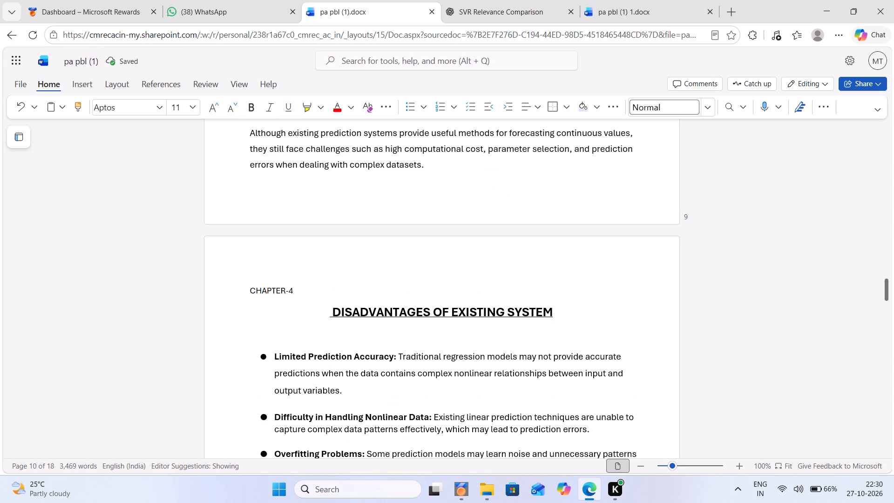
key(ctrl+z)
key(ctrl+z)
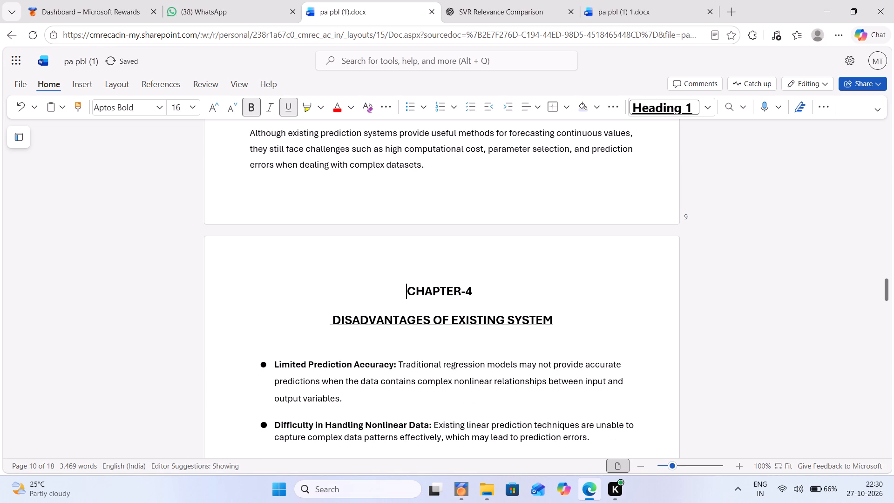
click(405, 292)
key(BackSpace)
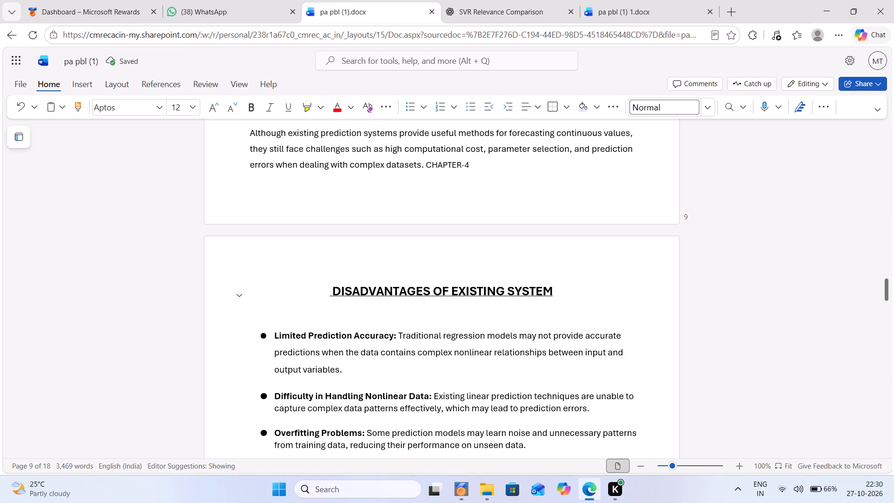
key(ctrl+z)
Remove the underline from the "CHAPTER-4" heading above "DISADVANTAGES OF EXISTING SYSTEM".
click(536, 306)
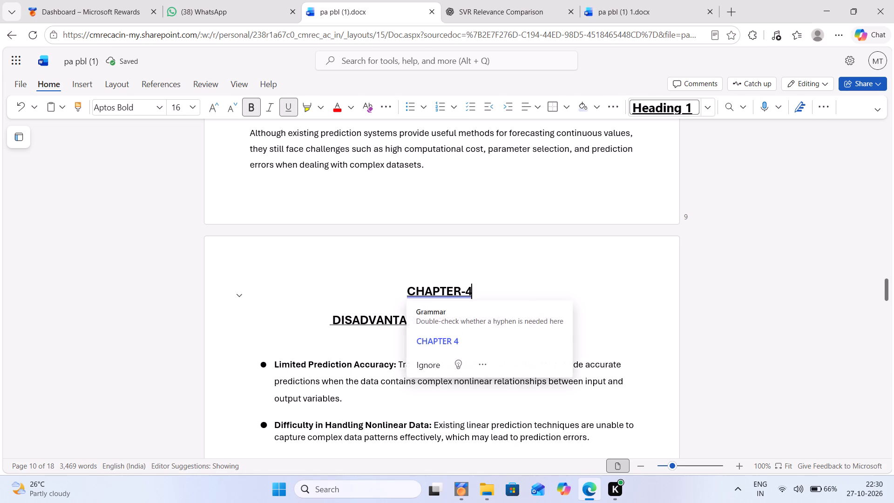
scroll(516, 283, down, 4)
scroll(470, 185, up, 2)
drag(473, 177, 440, 177)
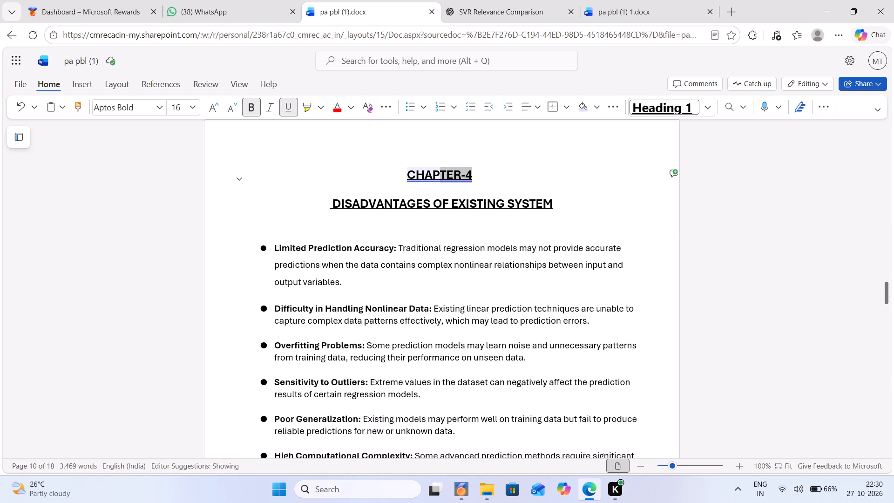
drag(440, 177, 408, 177)
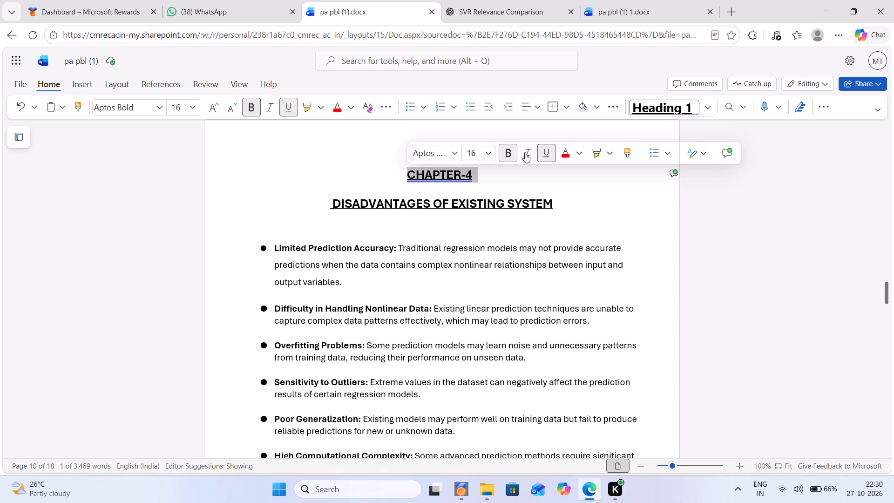
click(544, 148)
click(509, 172)
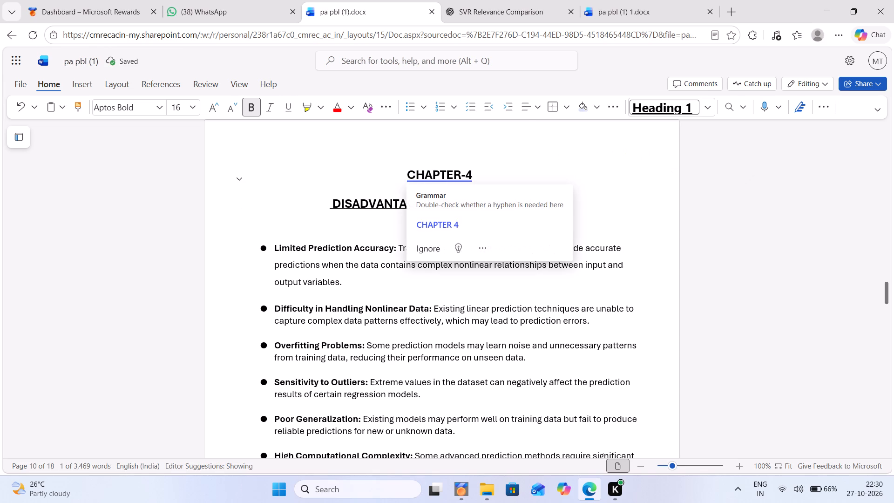
Accept the grammar suggestion that changes the "CHAPTER-4" heading to "CHAPTER 4".
drag(476, 172, 404, 173)
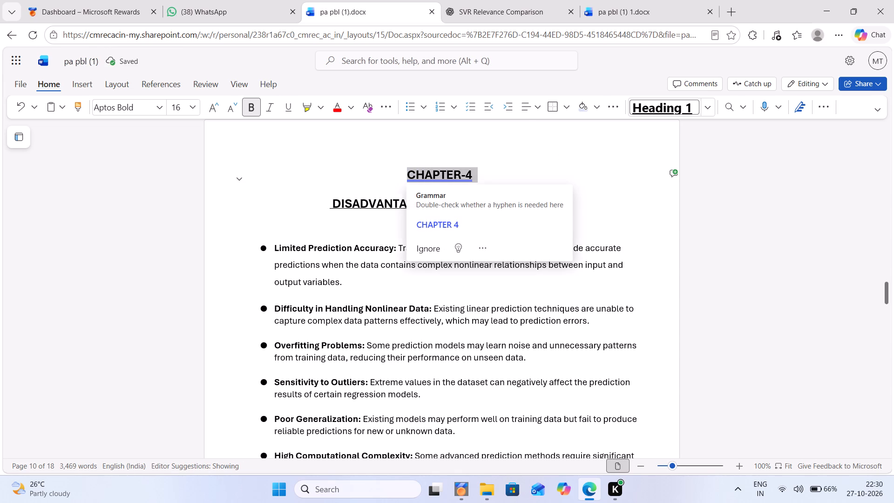
click(445, 172)
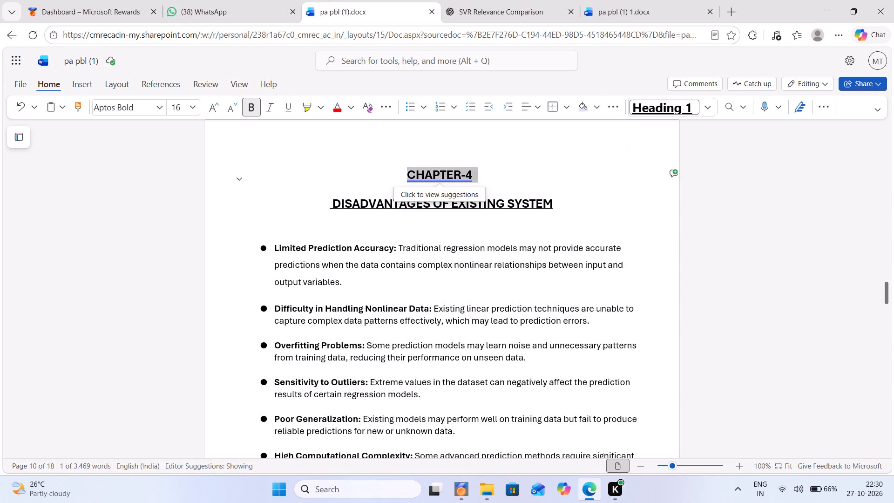
click(445, 223)
click(573, 163)
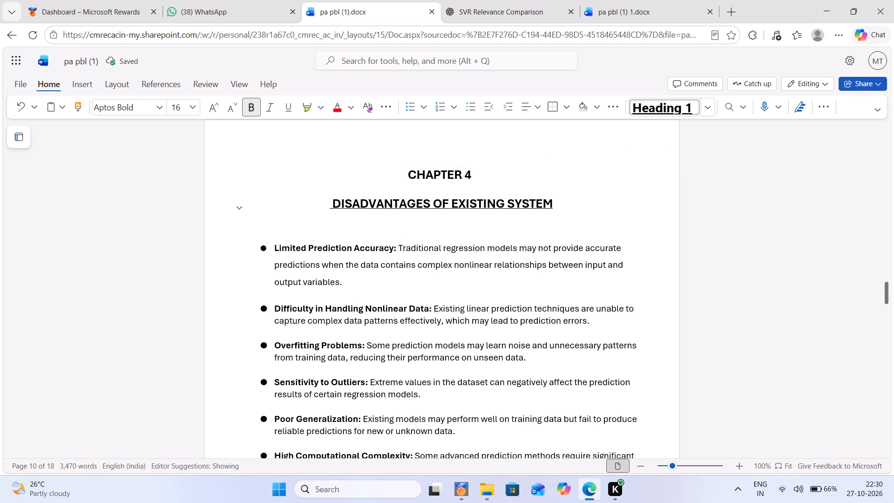
Insert a line break before the "CHAPTER 5 PROPOSED SYSTEM" heading to move it to the top of the following page.
scroll(500, 214, up, 3)
scroll(498, 216, down, 13)
scroll(421, 196, up, 3)
click(421, 196)
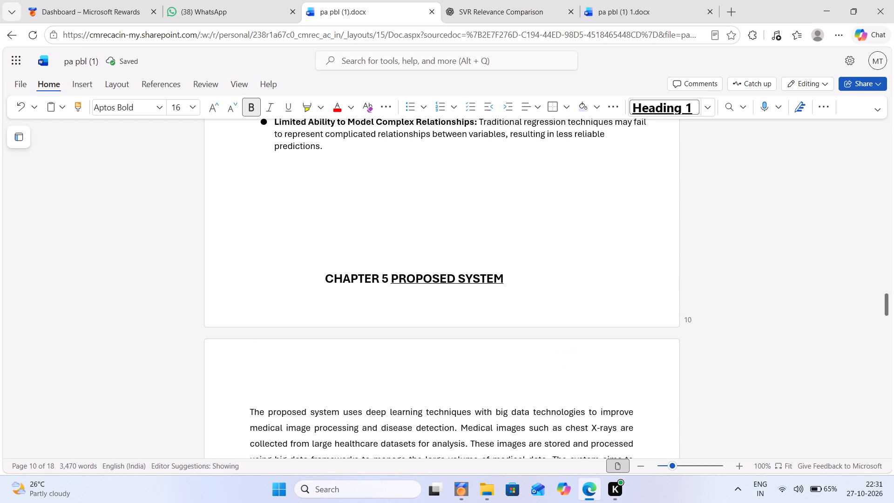
key(Return)
scroll(444, 203, down, 4)
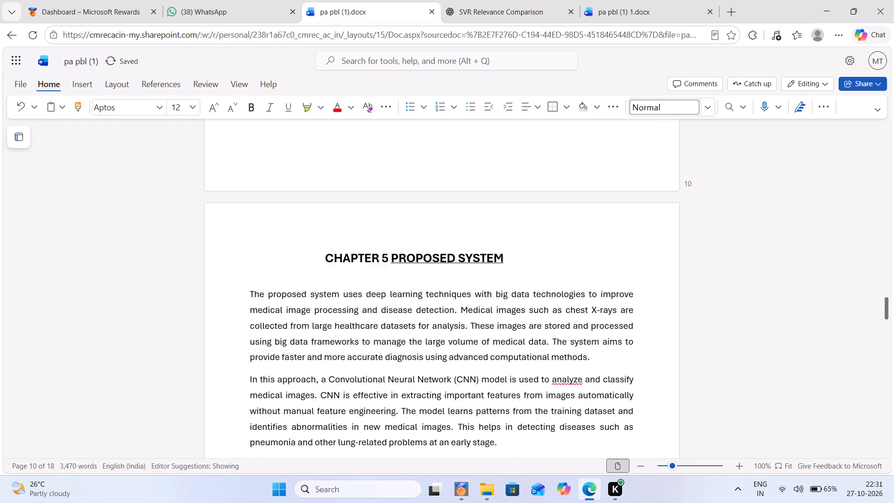
drag(391, 160, 502, 178)
right_click(472, 160)
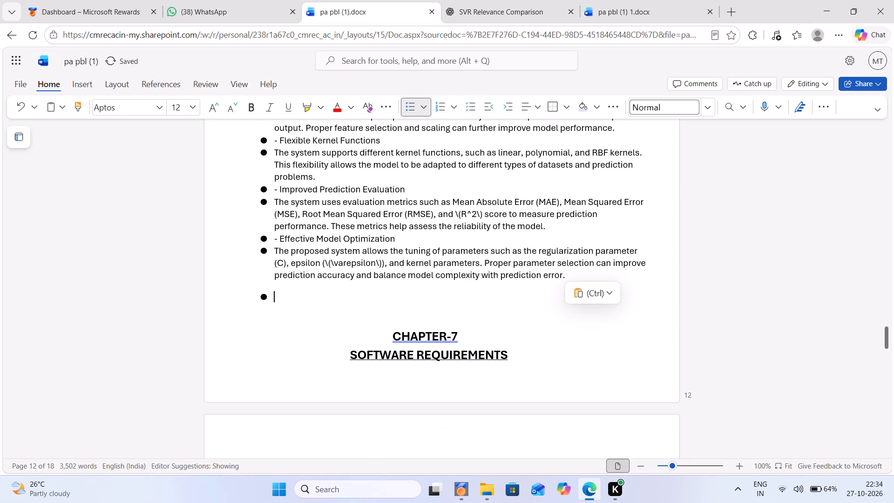
End the bullet list after Effective Model Optimization and add blank lines before the CHAPTER-7 heading.
key(Return)
key(Return)
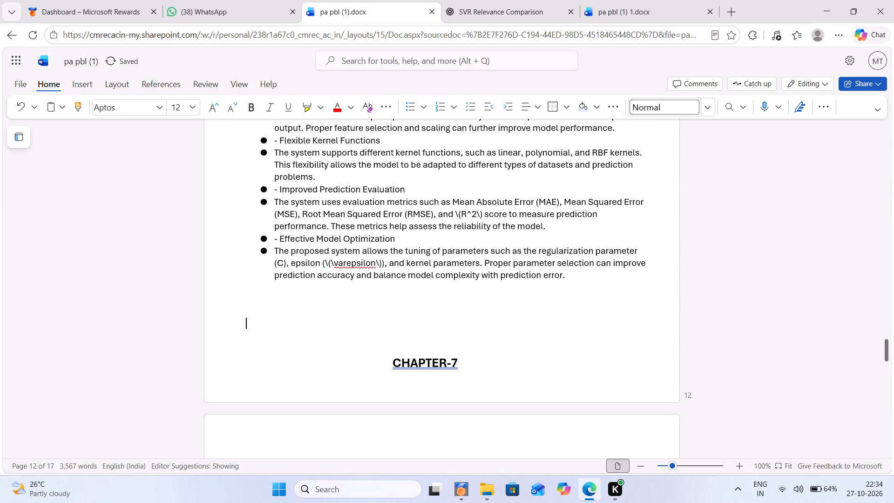
key(Return)
Merge the High Prediction Accuracy title and its description into one bullet, separated by " : ".
scroll(429, 327, up, 7)
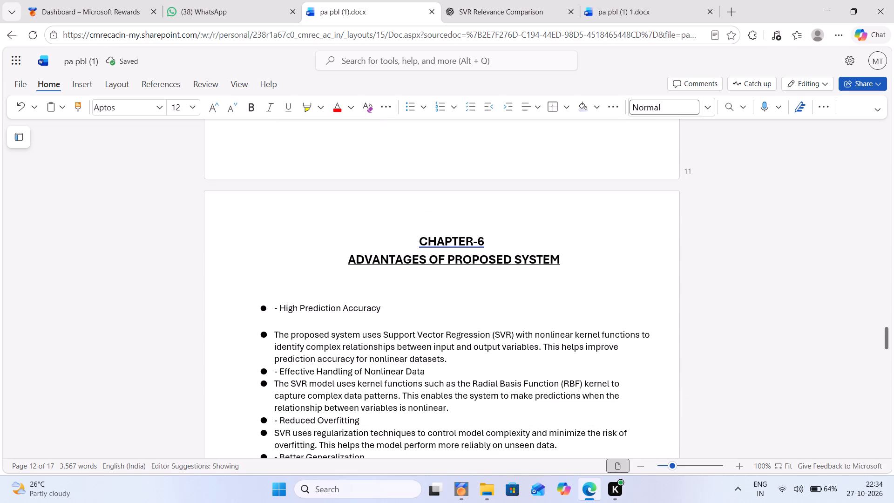
click(272, 337)
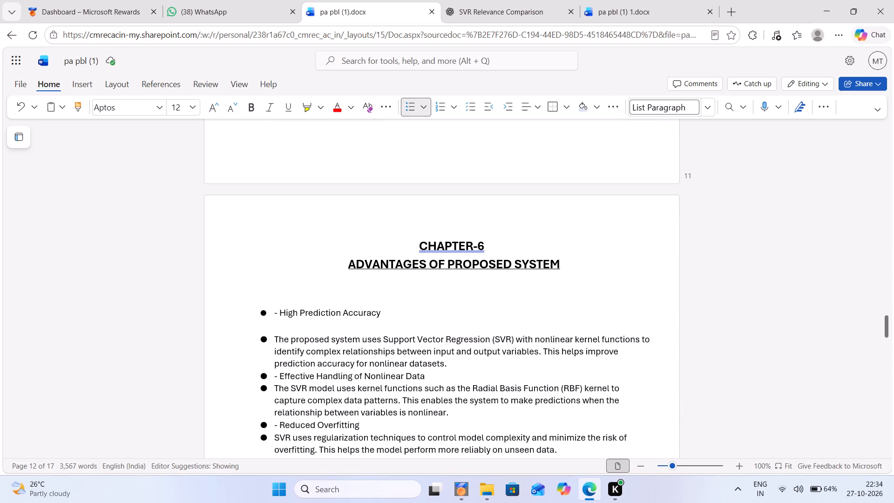
key(BackSpace)
key(BackSpace)
key(BackSpace)
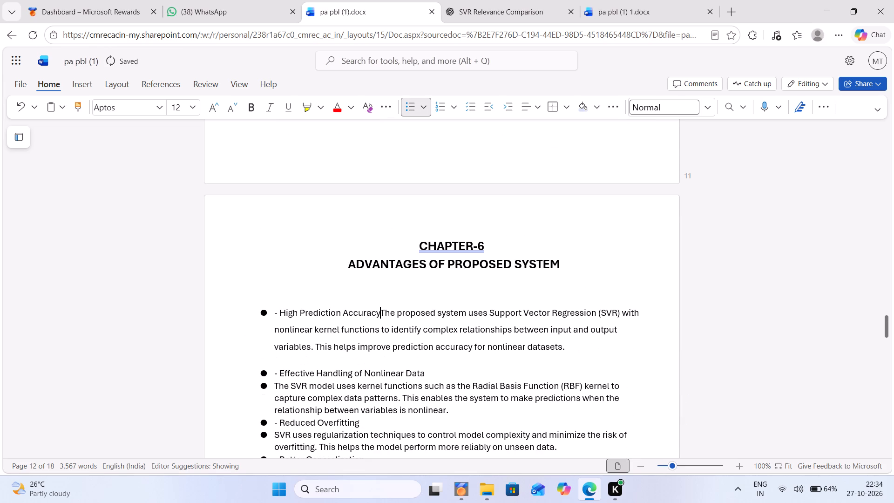
key(space)
text(:)
key(space)
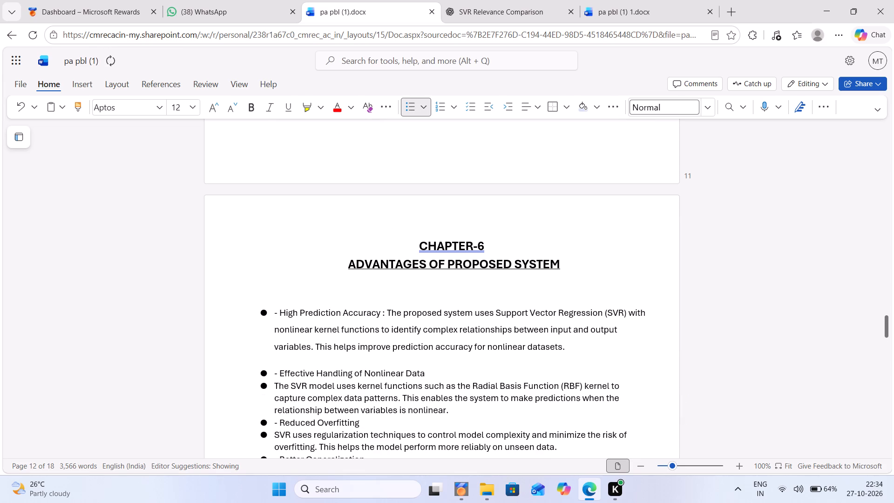
Merge the Effective Handling of Nonlinear Data title and its description into one bullet, separated by ": ".
click(275, 386)
key(BackSpace)
key(BackSpace)
key(BackSpace)
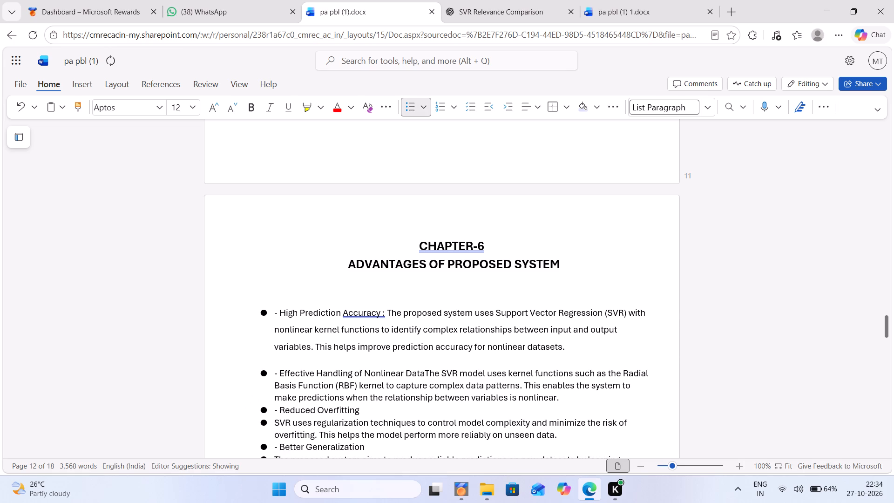
text(:)
key(space)
Merge the Reduced Overfitting title and its description into one bullet, separated by ": ".
scroll(274, 385, down, 2)
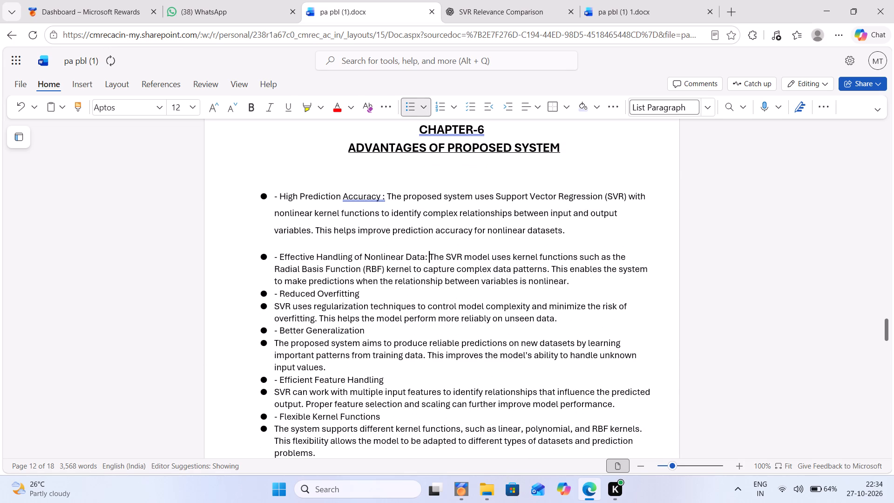
click(274, 308)
key(BackSpace)
key(BackSpace)
key(BackSpace)
text(L:)
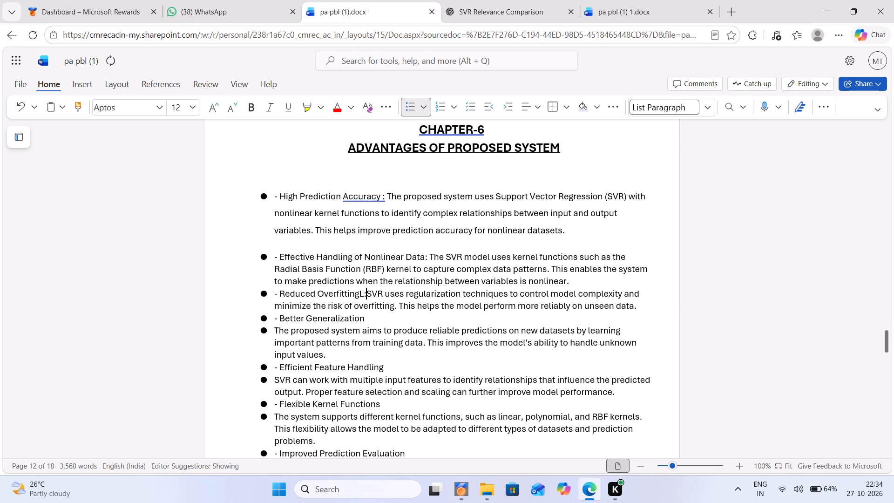
key(BackSpace)
key(BackSpace)
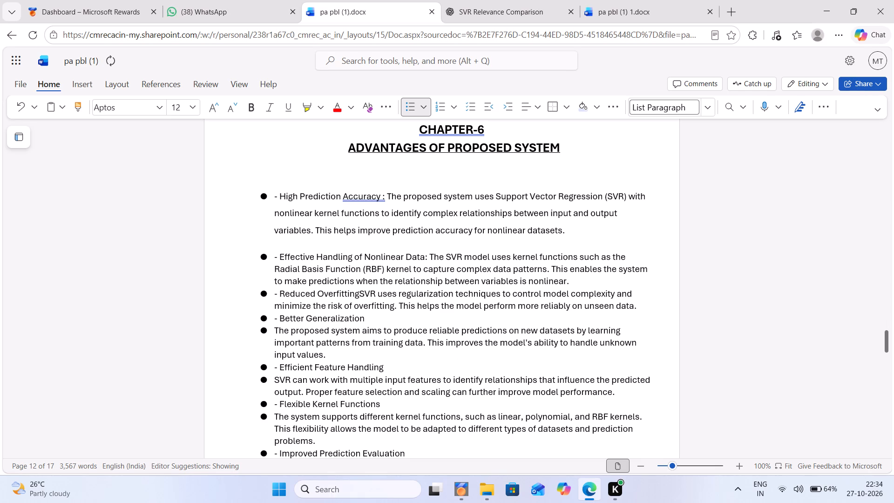
text(:)
key(space)
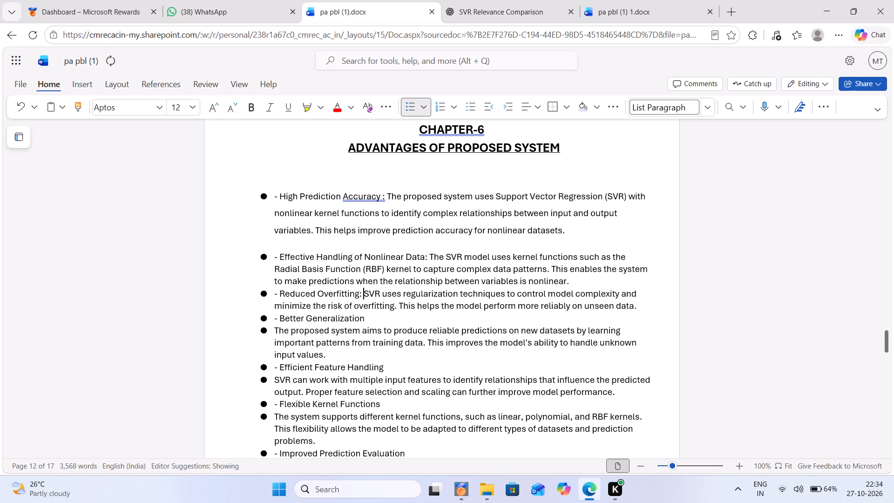
Merge the Better Generalization title and its description into one bullet, separated by ": ".
click(273, 326)
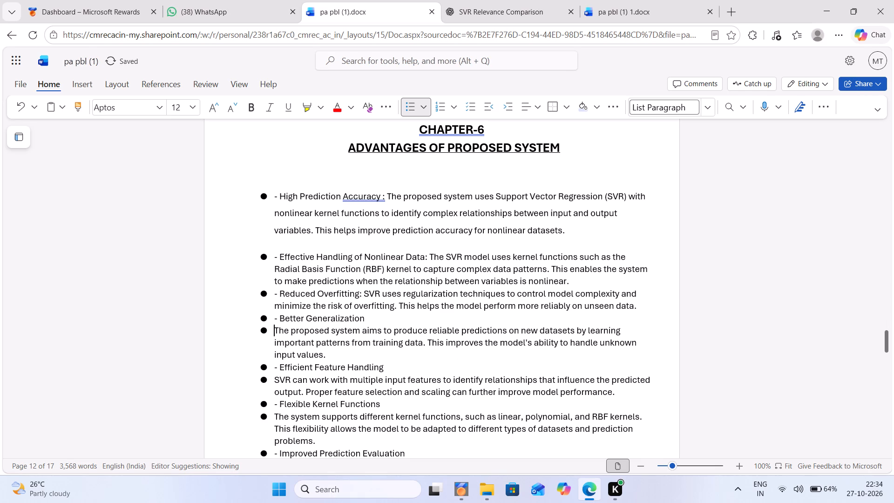
key(BackSpace)
key(BackSpace)
key(BackSpace)
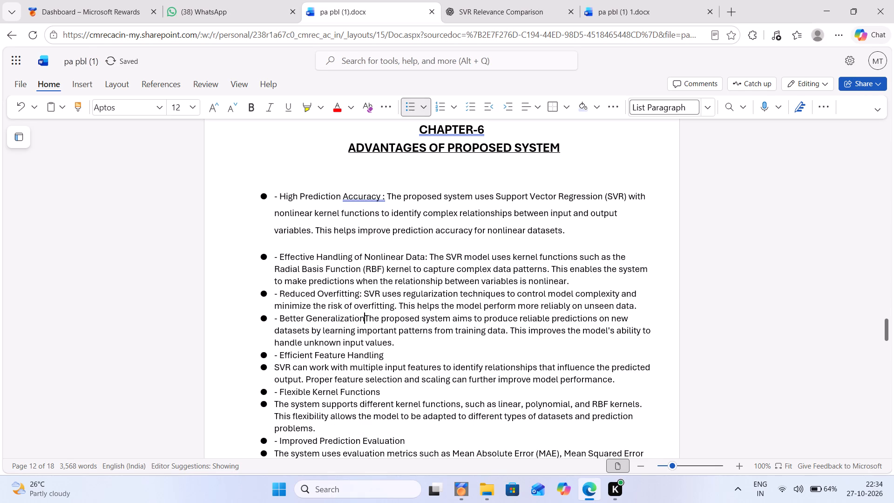
text(:)
key(space)
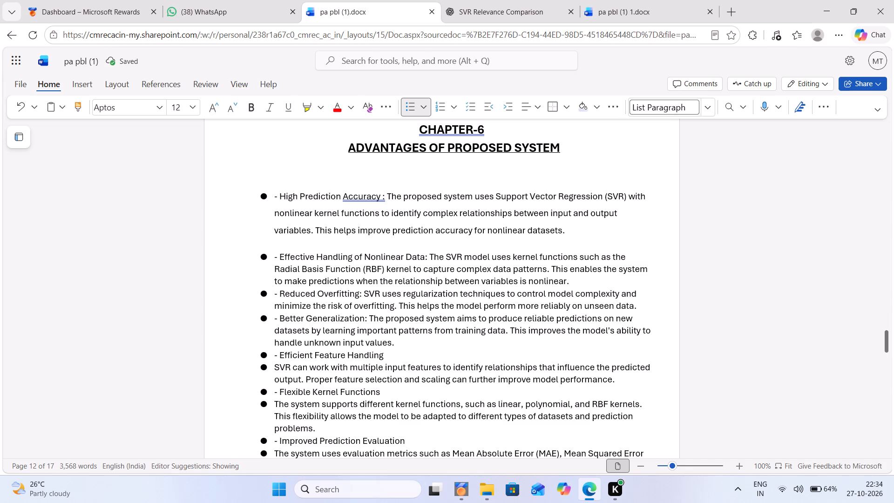
Merge the Efficient Feature Handling title and its description into one bullet, separated by ": ".
click(278, 366)
key(Left)
key(BackSpace)
key(BackSpace)
key(BackSpace)
text(:)
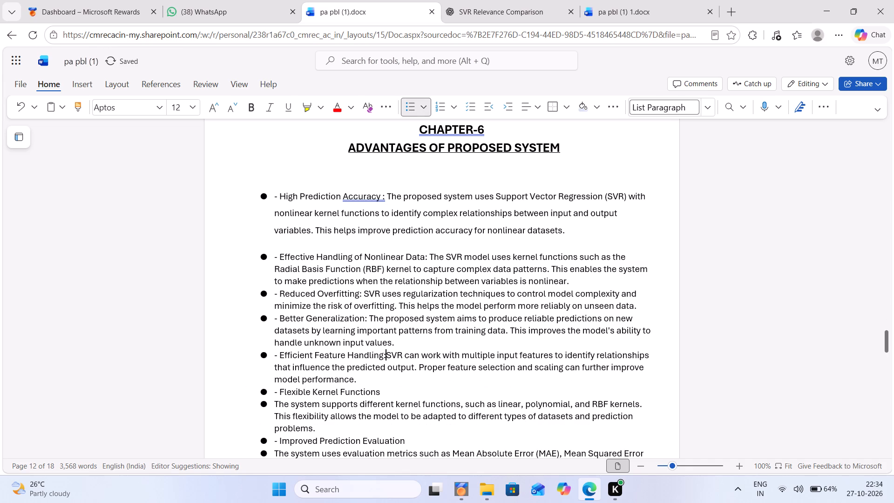
key(space)
Merge the Flexible Kernel Functions title and its description into one bullet, separated by ": ".
click(273, 401)
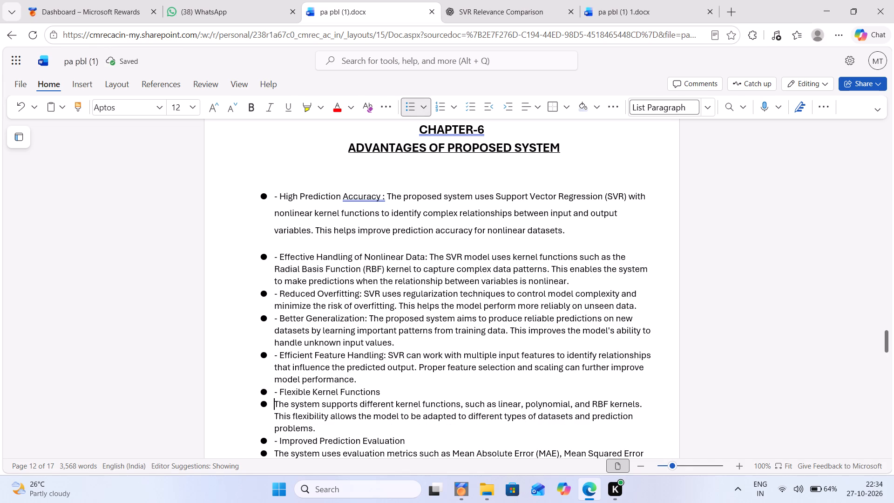
key(BackSpace)
key(BackSpace)
key(BackSpace)
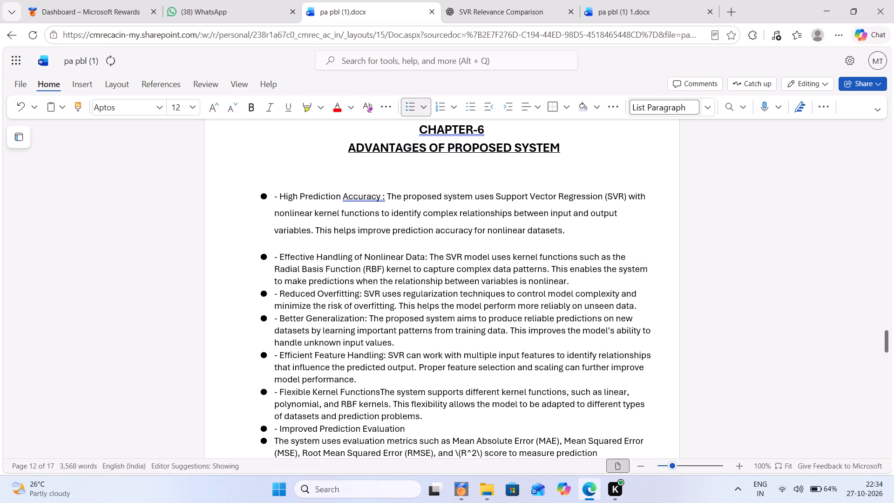
text(:)
key(space)
Merge the Improved Prediction Evaluation title and its description into one bullet, separated by ": ".
scroll(307, 379, down, 2)
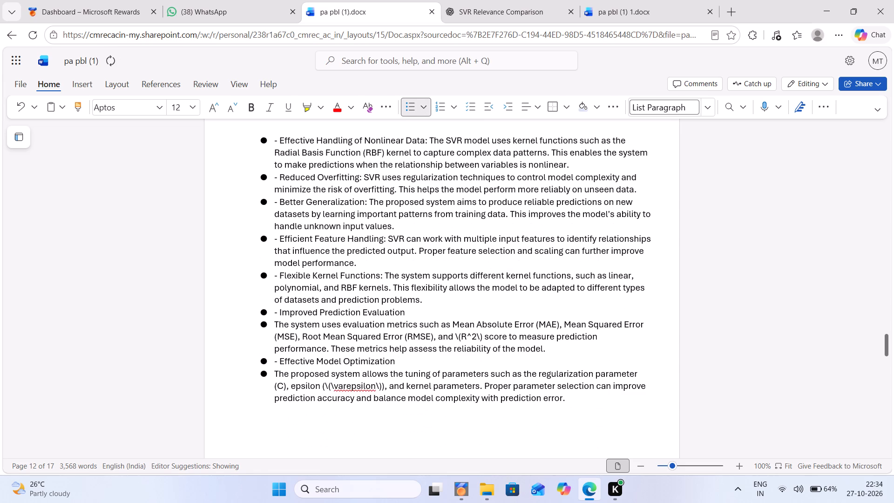
click(277, 320)
key(Left)
key(BackSpace)
key(BackSpace)
key(BackSpace)
text(:)
key(space)
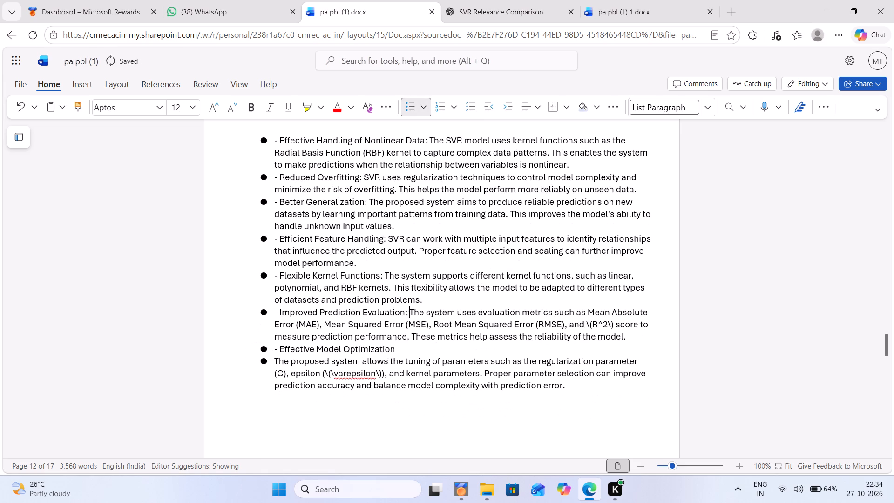
Merge the Effective Model Optimization title and its description into one bullet, separated by ": ".
click(275, 364)
key(BackSpace)
key(BackSpace)
key(BackSpace)
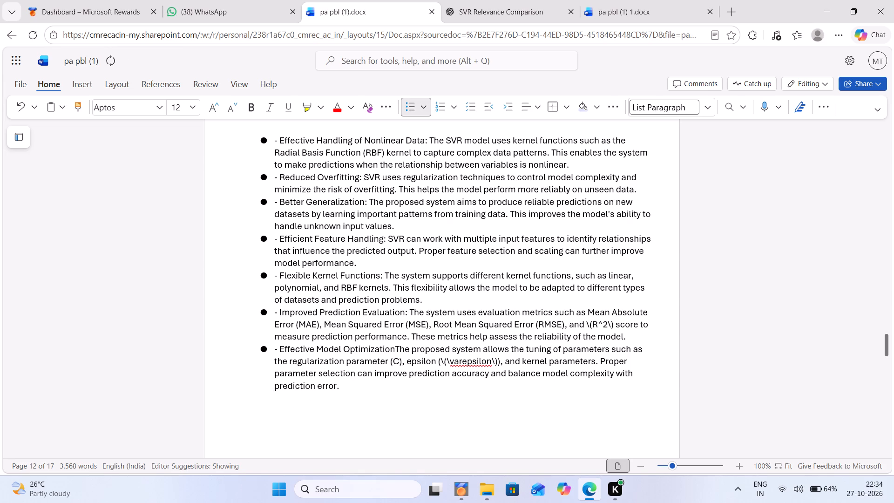
text(:)
key(space)
Delete the bracketed \varepsilon code after "epsilon" in the Effective Model Optimization bullet.
scroll(370, 258, down, 4)
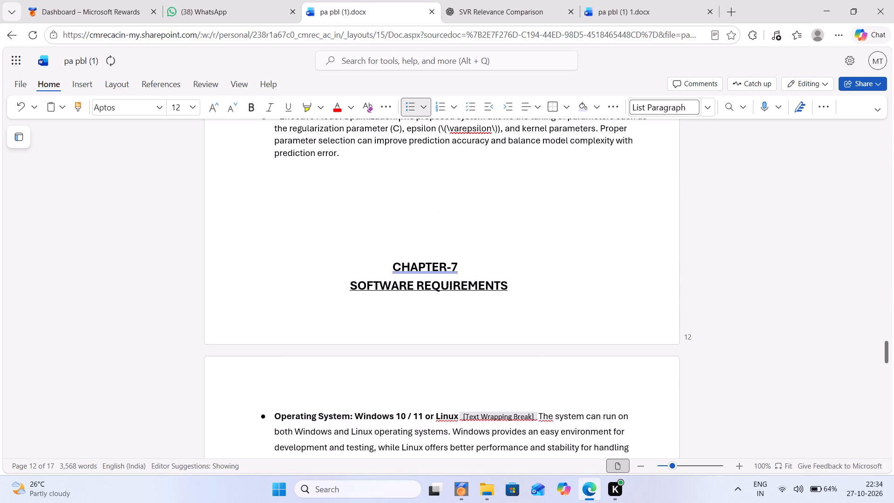
scroll(455, 216, up, 2)
drag(500, 244, 486, 247)
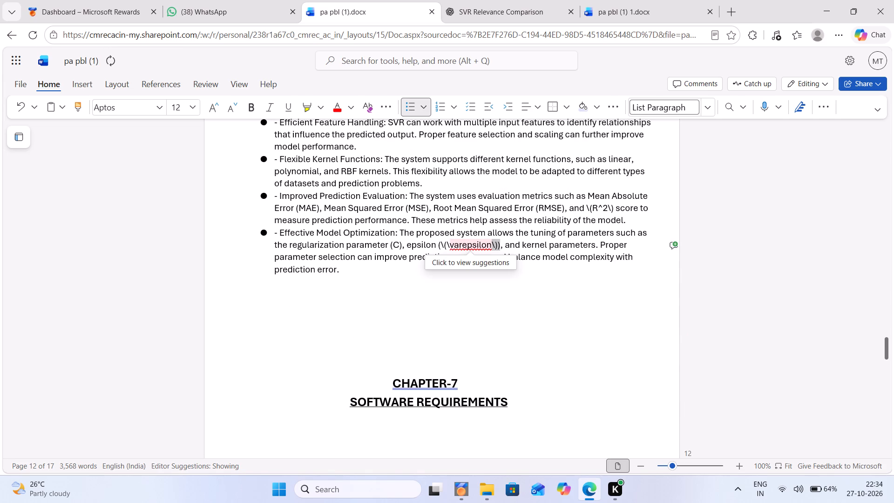
drag(486, 247, 439, 247)
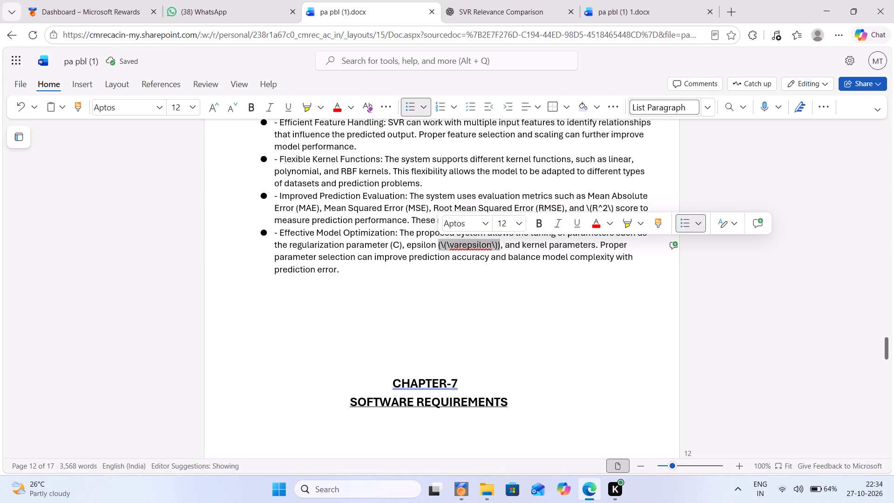
key(BackSpace)
Add two blank lines before the CHAPTER-7 heading to move it onto the next page.
scroll(429, 278, down, 2)
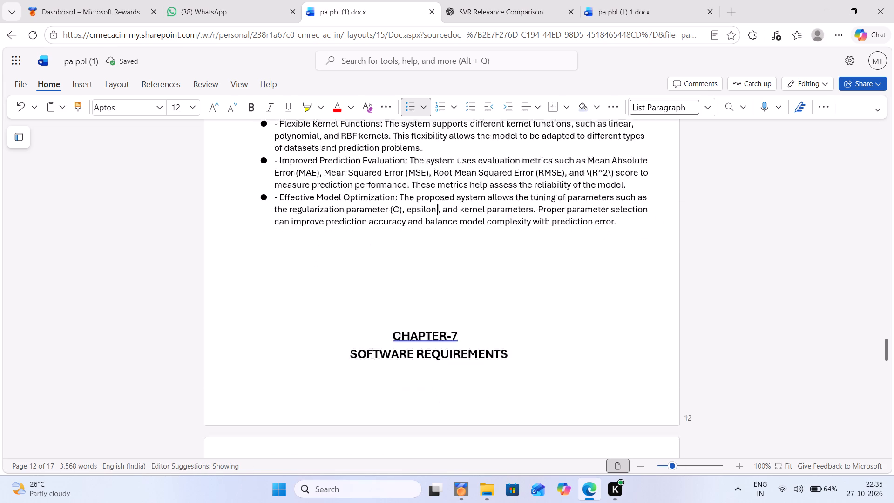
click(441, 208)
key(Return)
key(Return)
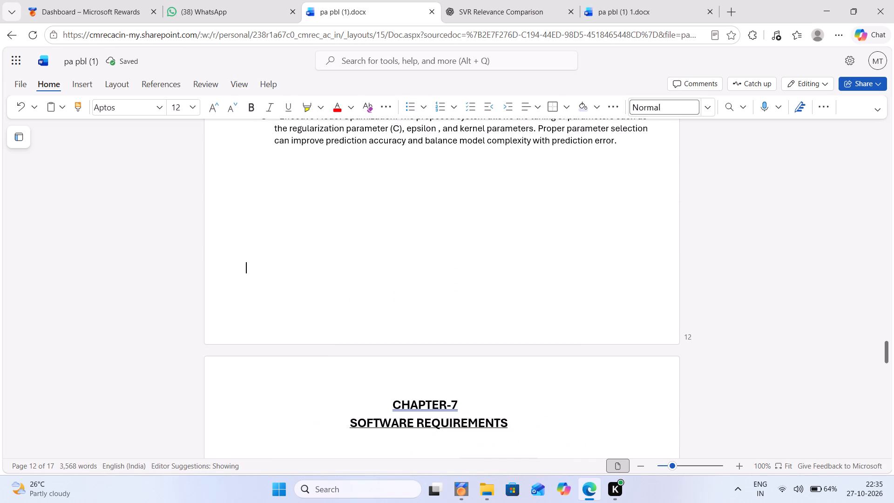
Remove the leading hyphen from the High Prediction Accuracy bullet and make its title bold, including the colon.
scroll(441, 208, up, 3)
scroll(544, 219, up, 3)
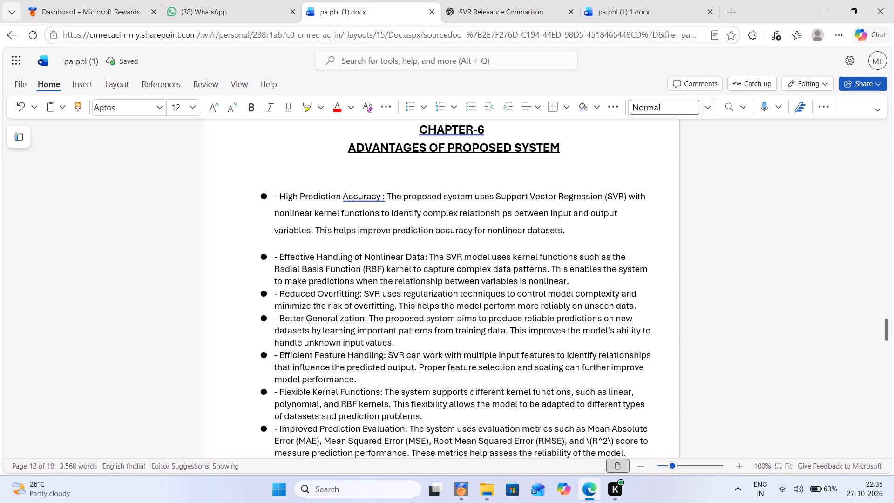
click(282, 195)
key(BackSpace)
key(BackSpace)
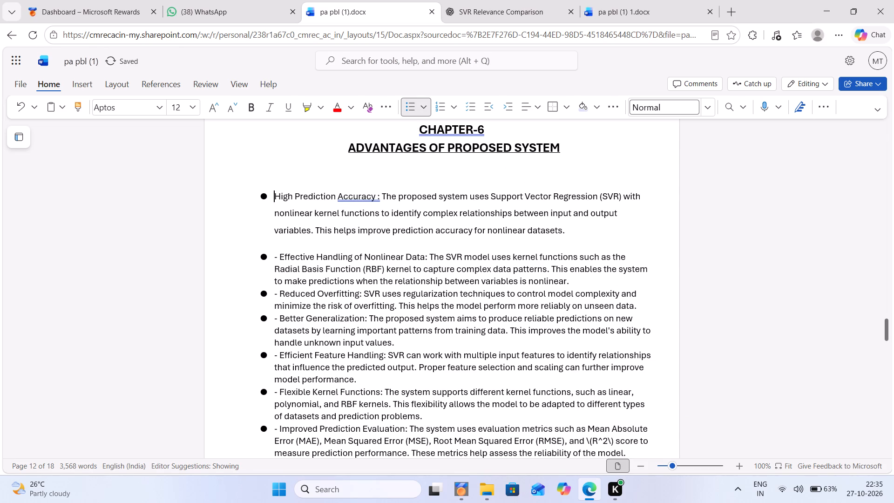
drag(273, 197, 291, 194)
drag(291, 194, 381, 192)
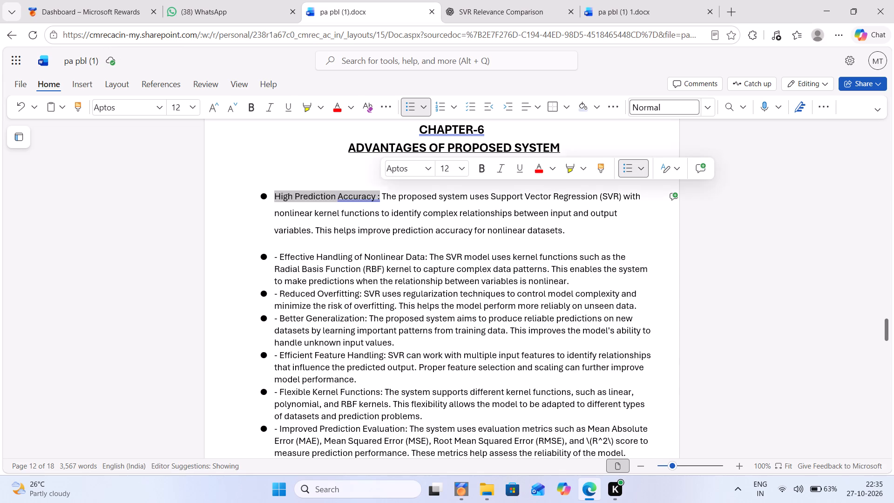
click(481, 165)
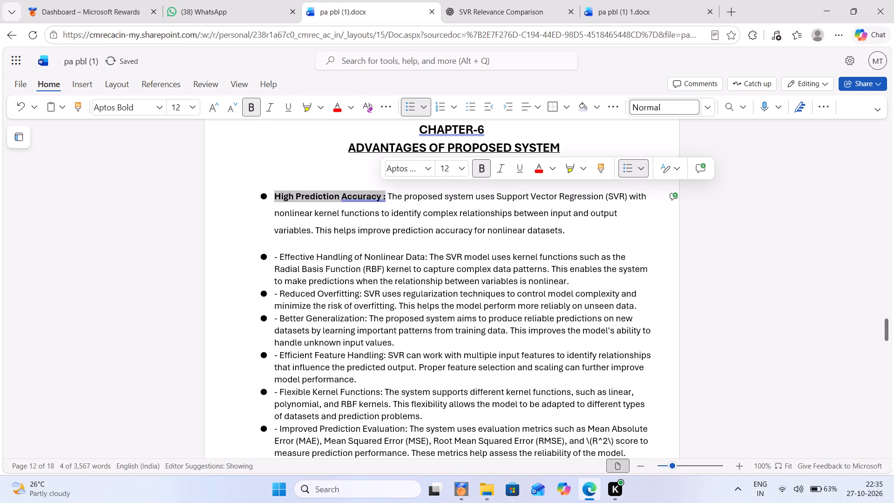
click(432, 254)
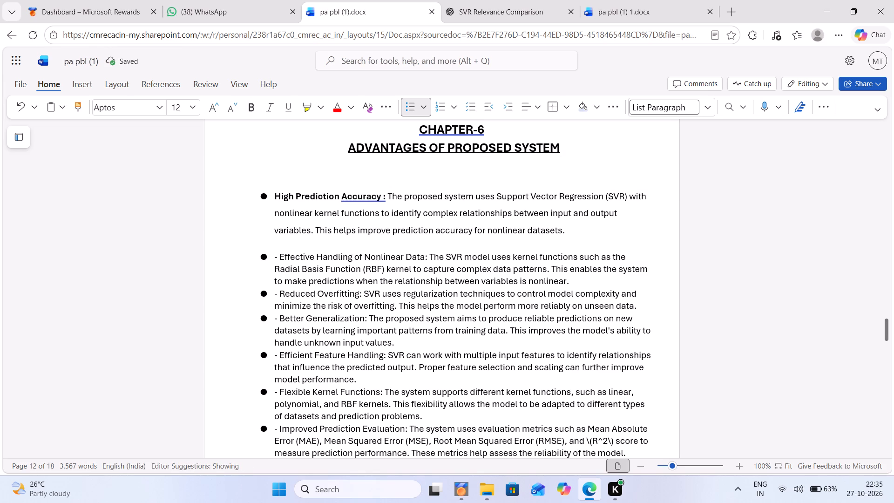
Insert an unbulleted blank line after the Effective Handling of Nonlinear Data bullet.
click(575, 281)
key(Return)
key(BackSpace)
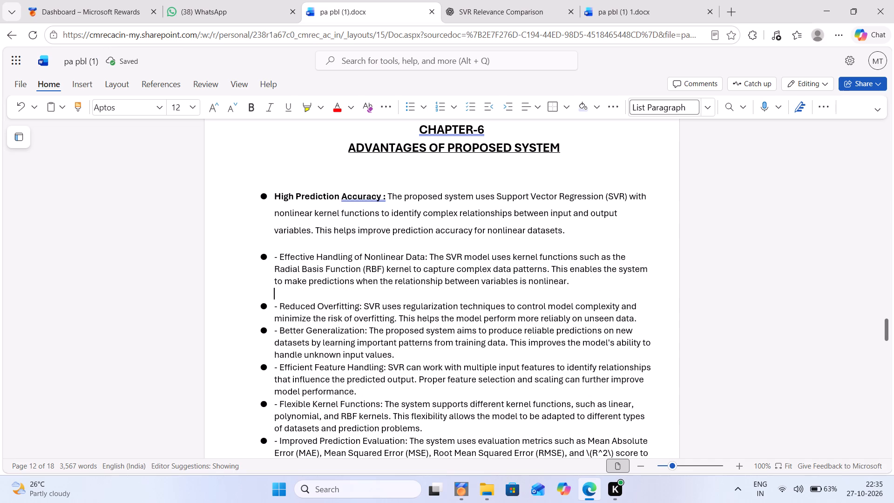
Remove the leading hyphen from the Effective Handling of Nonlinear Data bullet and make its title bold, including the colon.
click(278, 253)
key(BackSpace)
key(Right)
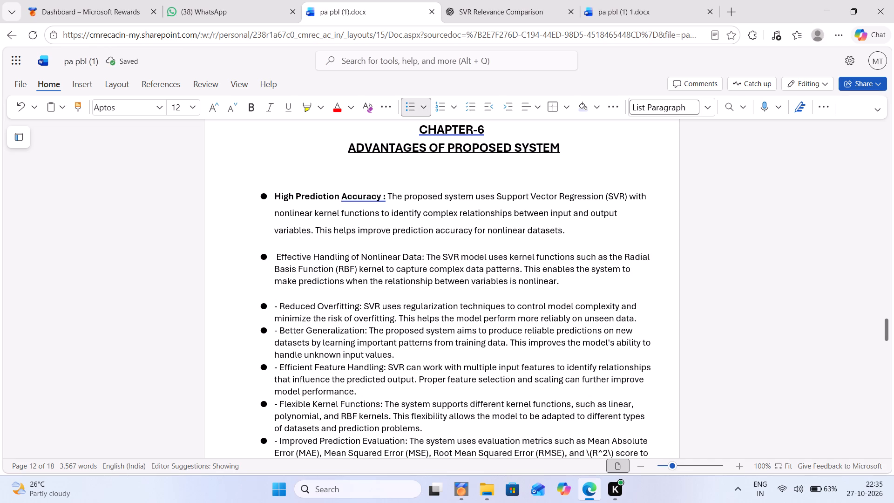
key(BackSpace)
drag(272, 257, 380, 251)
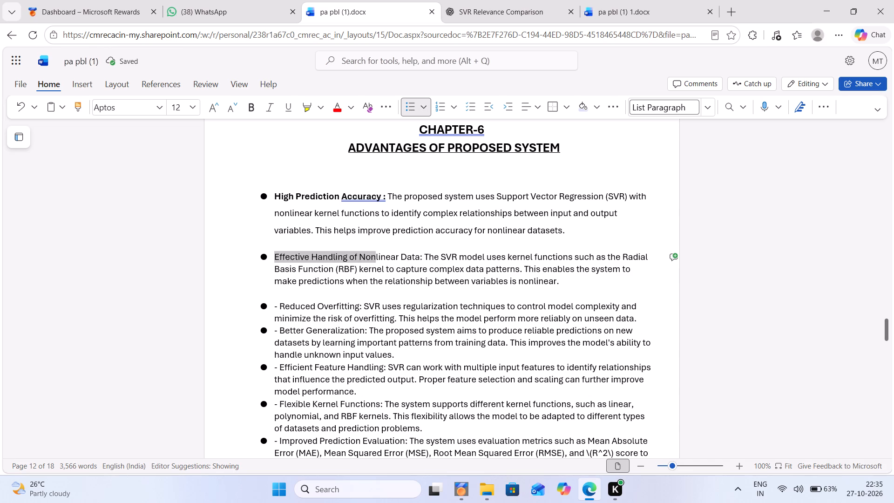
drag(380, 251, 424, 252)
click(527, 226)
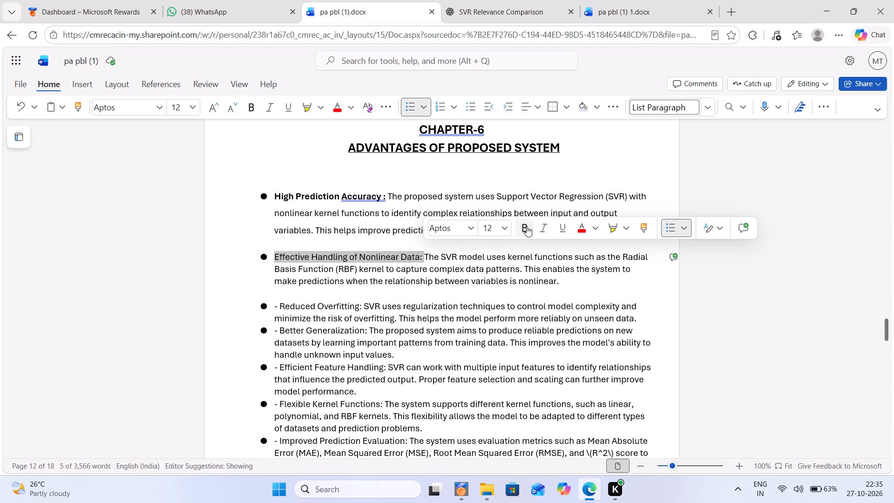
click(457, 302)
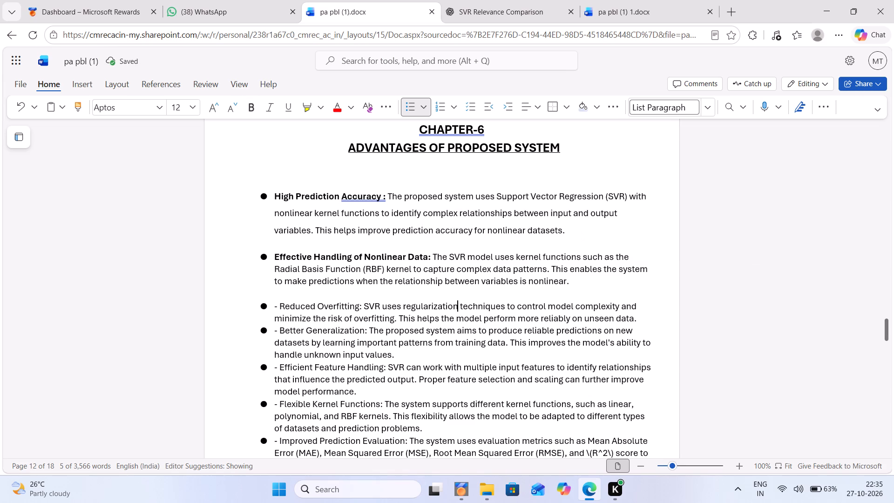
Insert an unbulleted blank line after the Reduced Overfitting bullet, keeping the full stop at the end of its text.
click(640, 316)
key(Return)
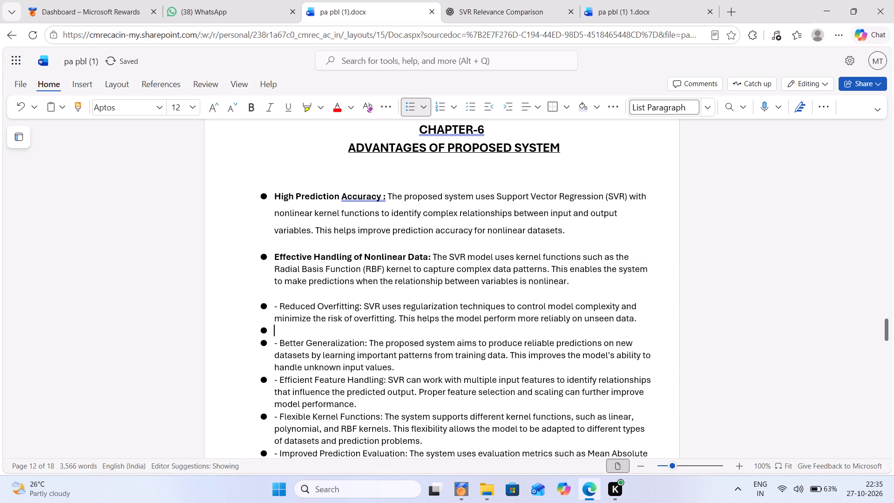
key(Return)
key(BackSpace)
key(BackSpace)
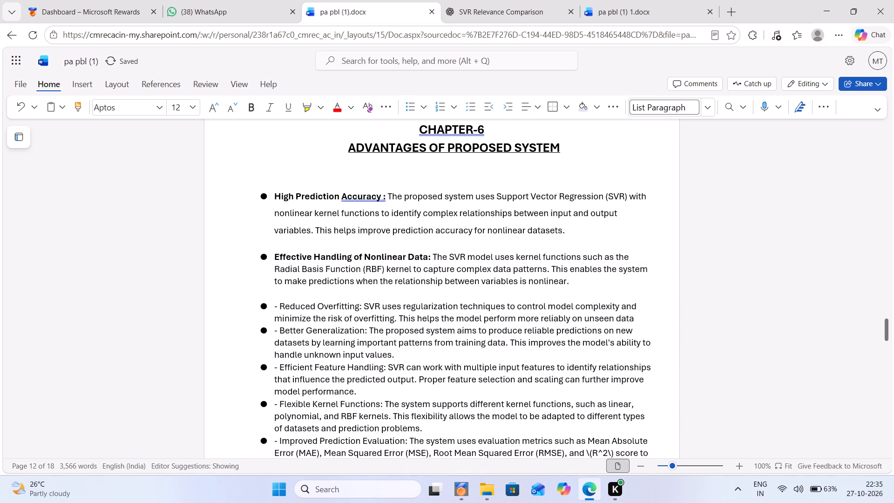
key(period)
key(Return)
key(BackSpace)
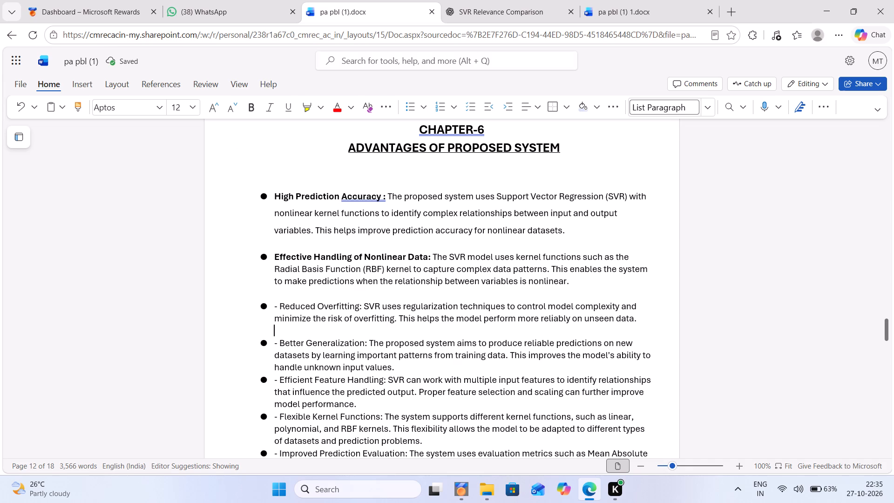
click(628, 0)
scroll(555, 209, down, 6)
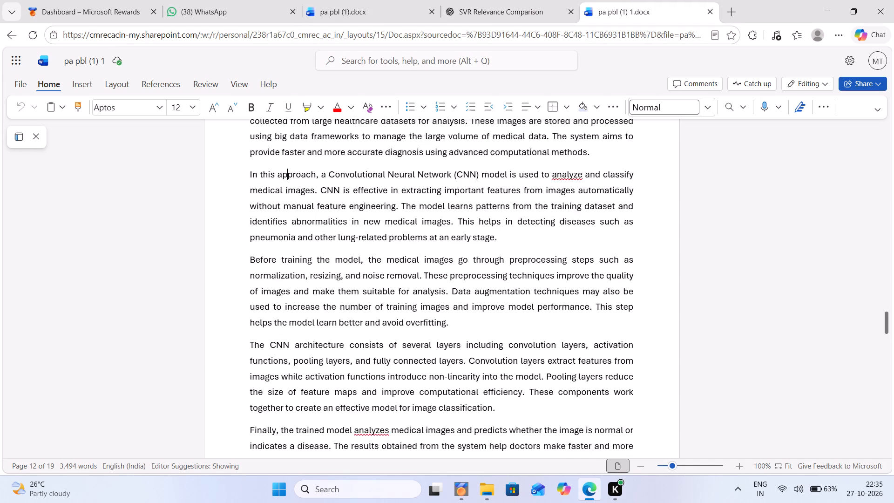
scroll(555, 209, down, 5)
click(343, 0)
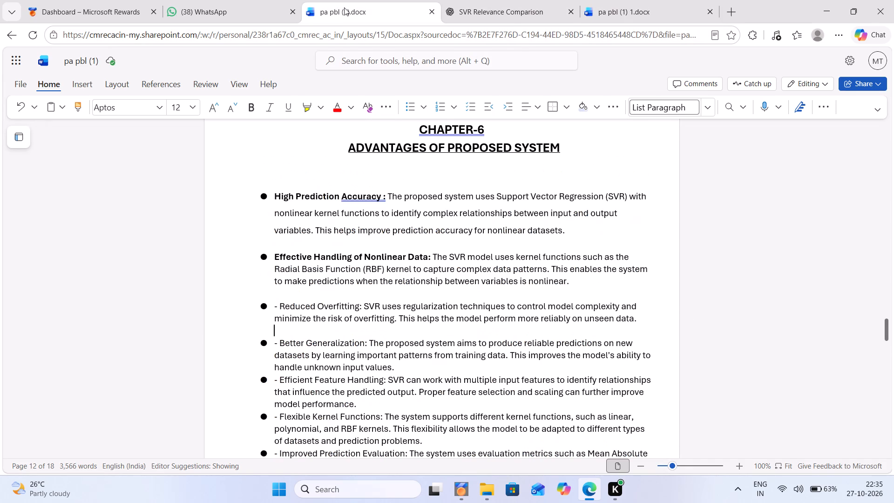
Remove the leading hyphen from the Reduced Overfitting bullet and make its title bold, including the colon.
click(278, 302)
key(Right)
key(BackSpace)
key(BackSpace)
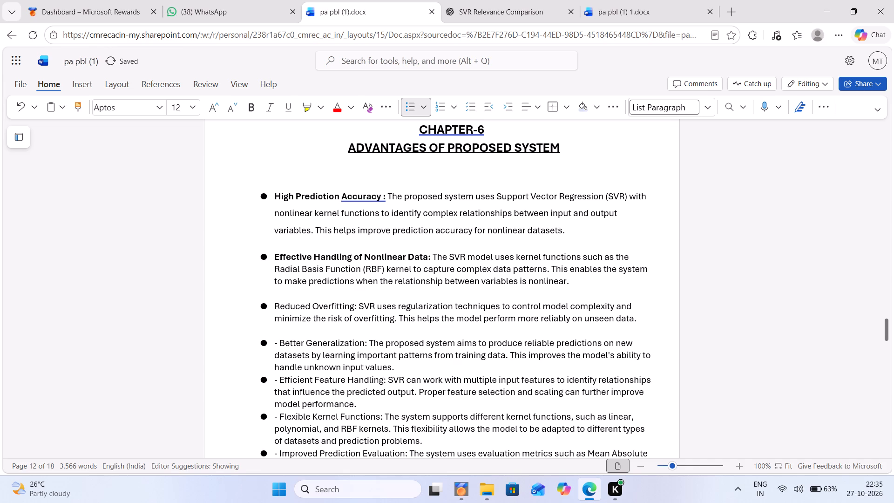
drag(273, 303, 362, 301)
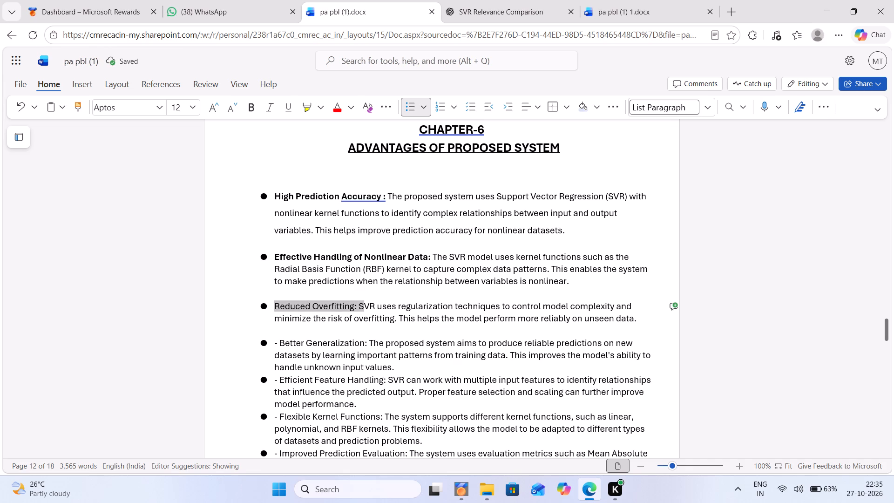
drag(362, 301, 359, 303)
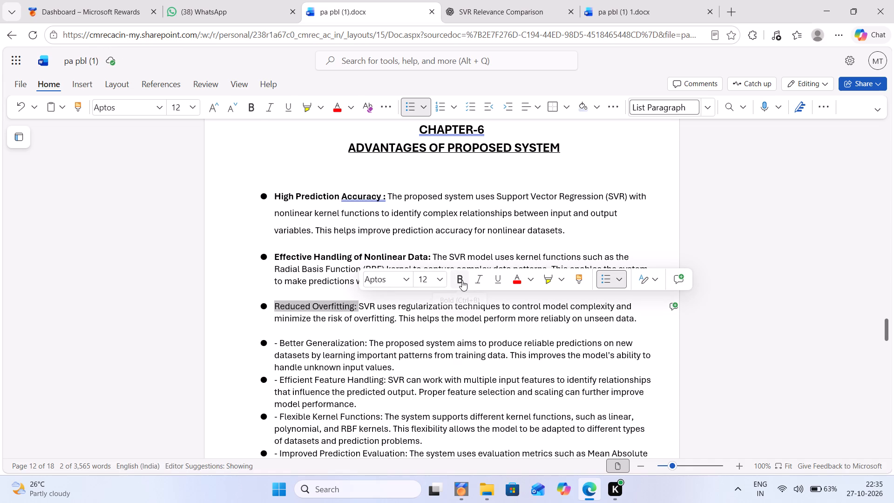
click(462, 280)
click(358, 332)
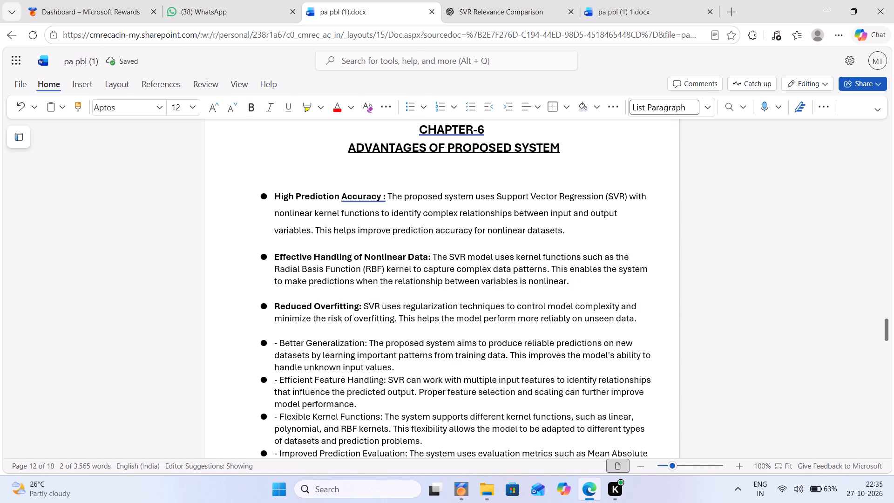
Remove the leading hyphen from the Better Generalization bullet and make its title bold, including the colon.
click(280, 339)
key(BackSpace)
key(BackSpace)
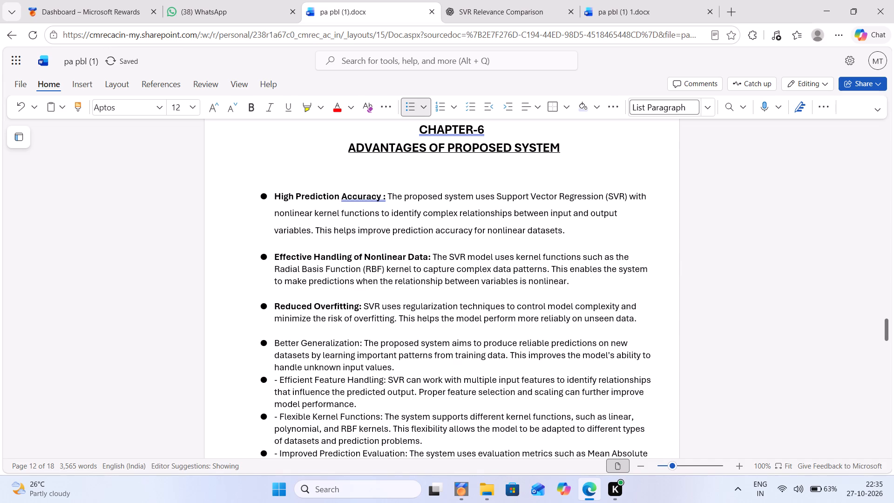
drag(274, 341, 359, 343)
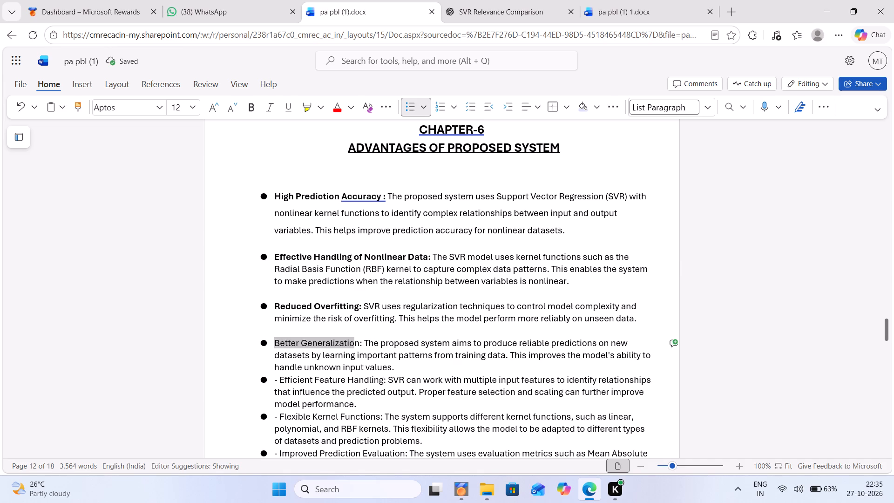
drag(359, 343, 361, 342)
click(457, 316)
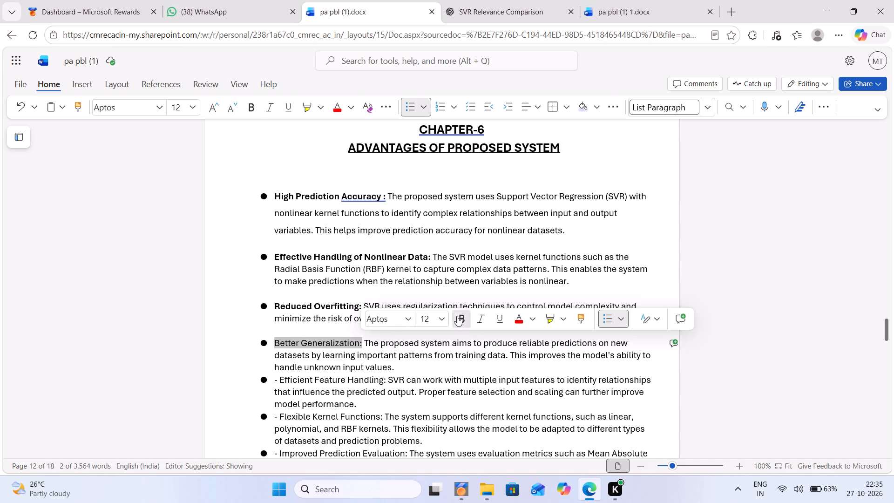
Remove the leading hyphen from the Efficient Feature Handling bullet and make its title bold, including the colon.
scroll(340, 359, down, 2)
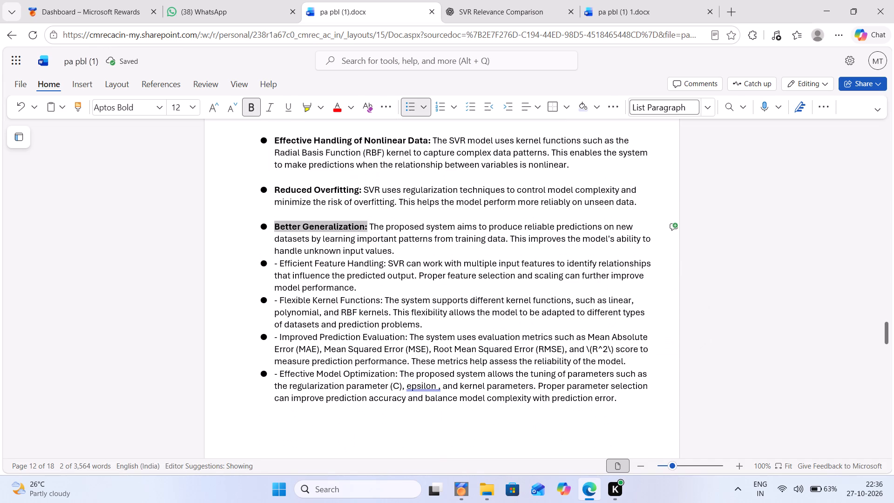
click(280, 263)
key(BackSpace)
key(BackSpace)
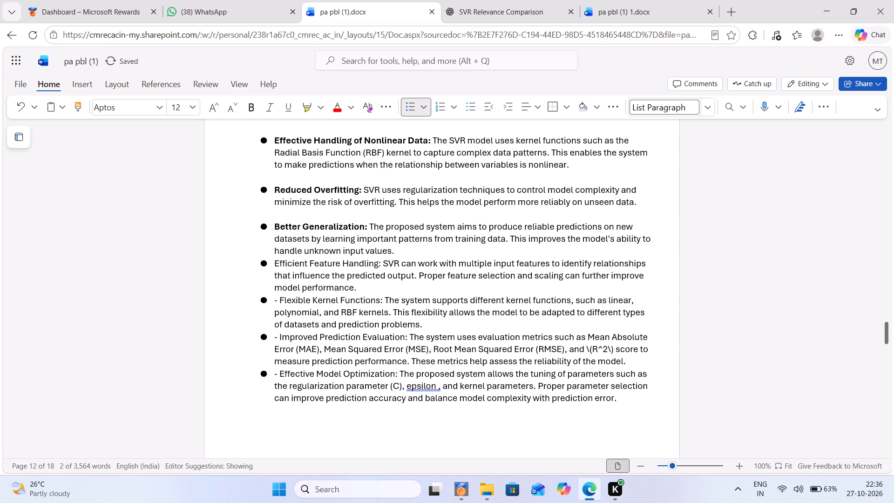
drag(273, 265, 372, 258)
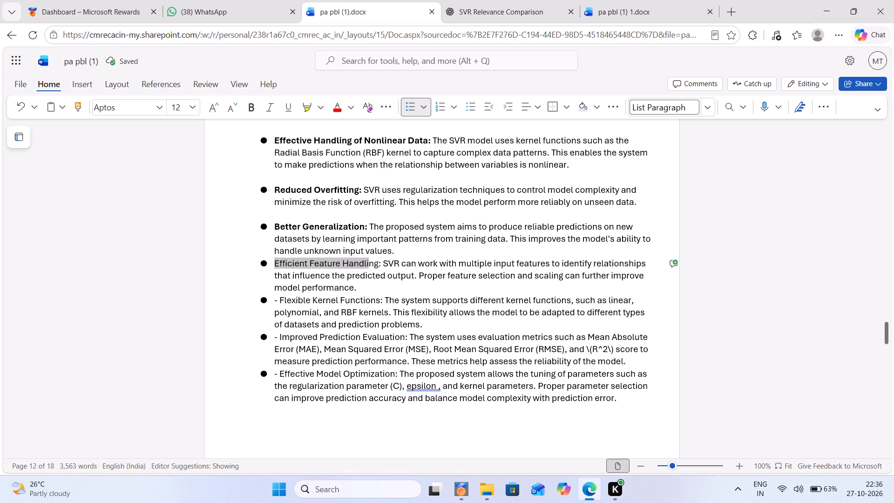
drag(372, 258, 383, 258)
click(383, 258)
drag(379, 263, 286, 255)
click(376, 265)
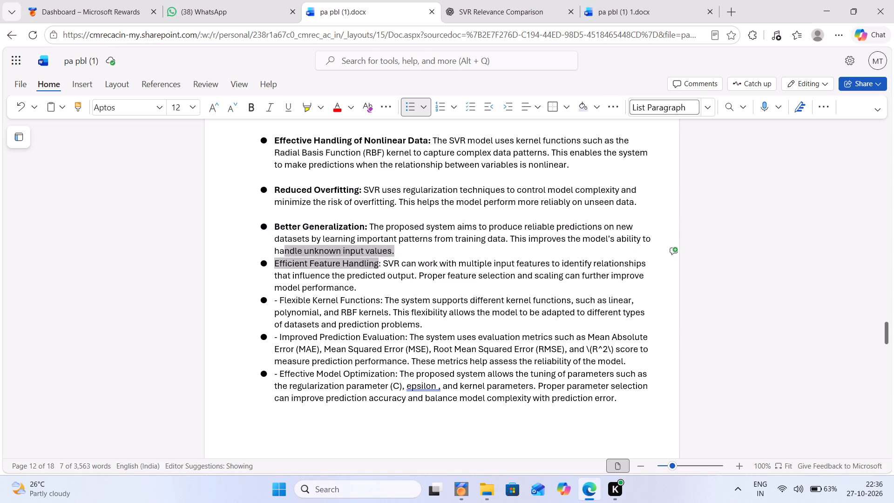
drag(380, 262, 294, 261)
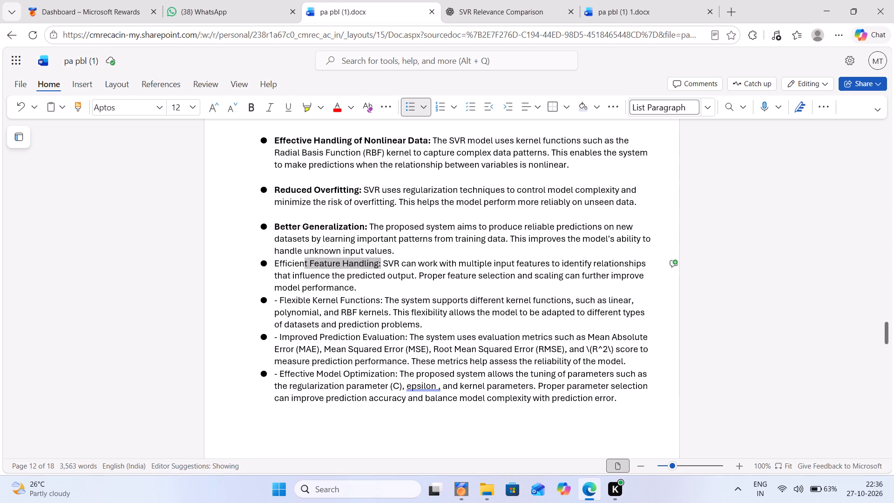
drag(294, 261, 276, 261)
click(376, 231)
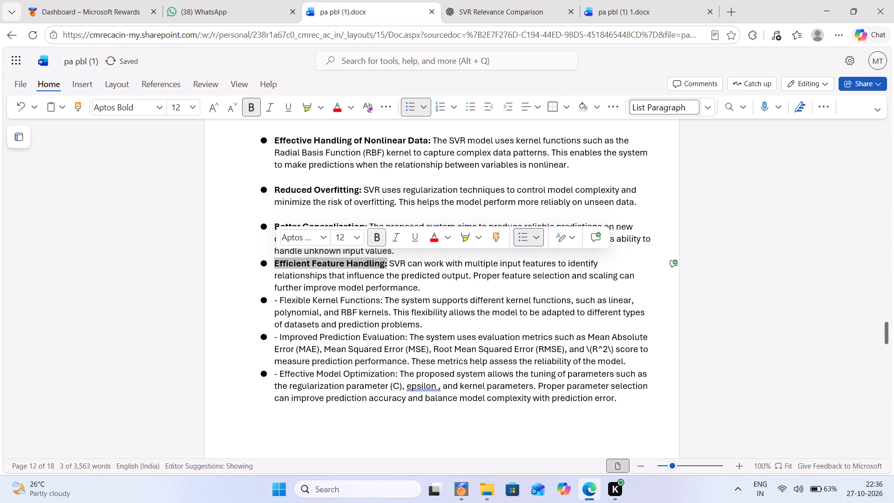
Insert an unbulleted blank line after each of the Better Generalization and Efficient Feature Handling bullets.
click(425, 258)
click(412, 250)
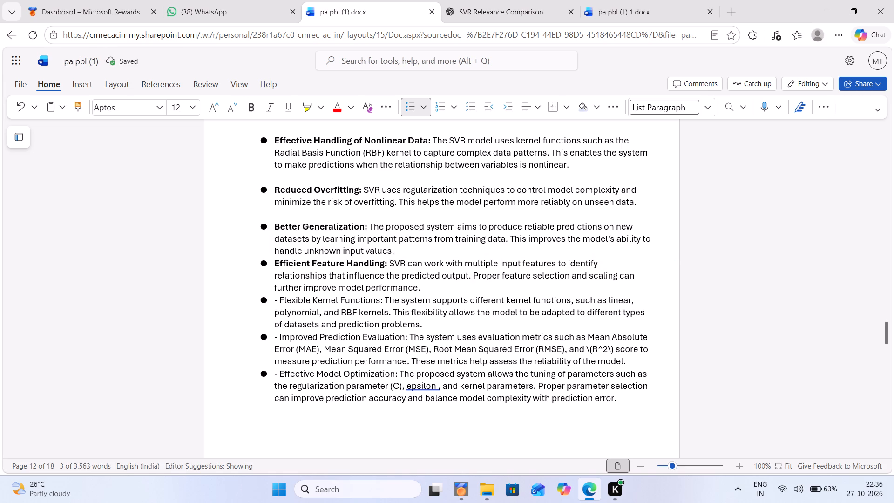
key(Return)
key(BackSpace)
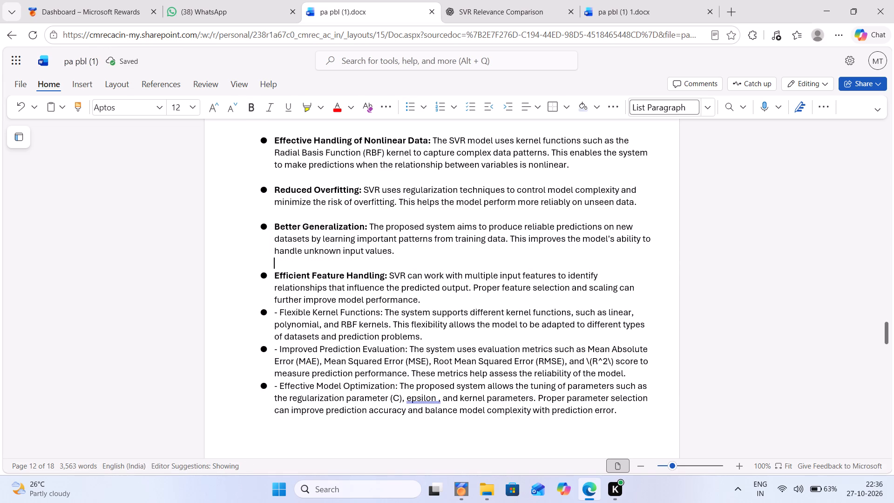
click(423, 298)
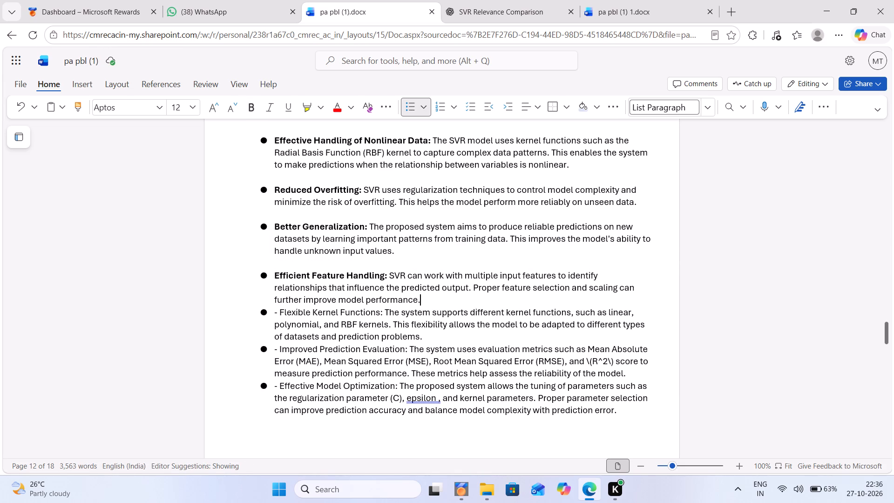
key(Return)
key(BackSpace)
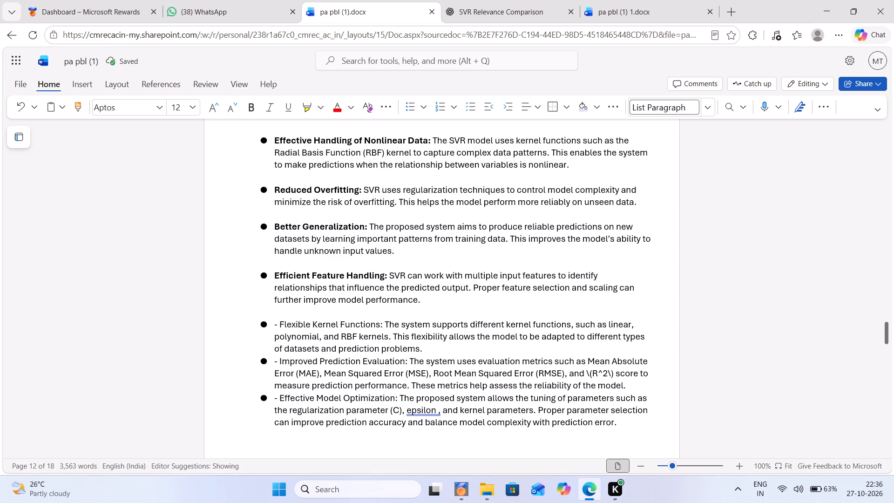
Remove the leading hyphen from the Flexible Kernel Functions bullet and make its title bold, including the colon.
click(280, 321)
key(BackSpace)
key(BackSpace)
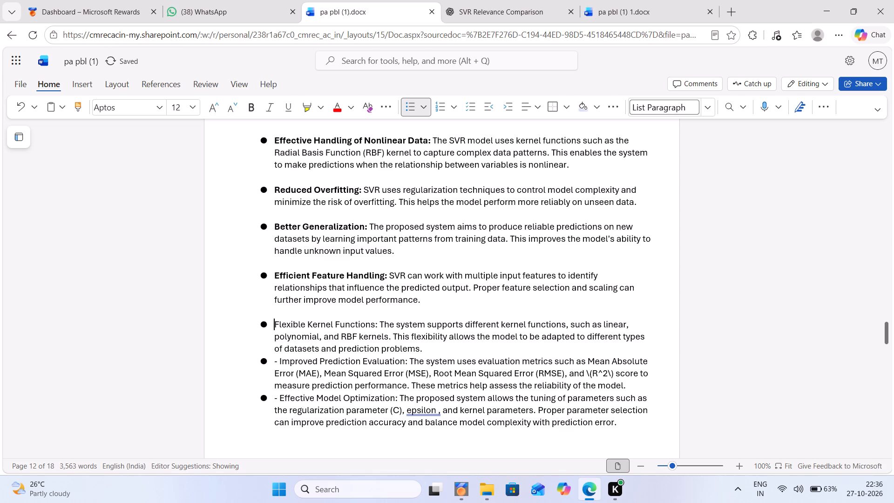
drag(275, 325, 375, 322)
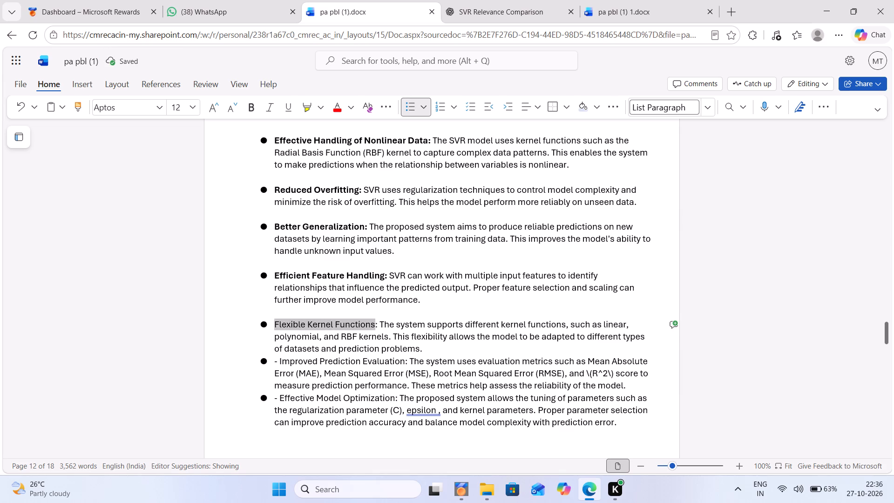
drag(375, 322, 377, 322)
click(472, 294)
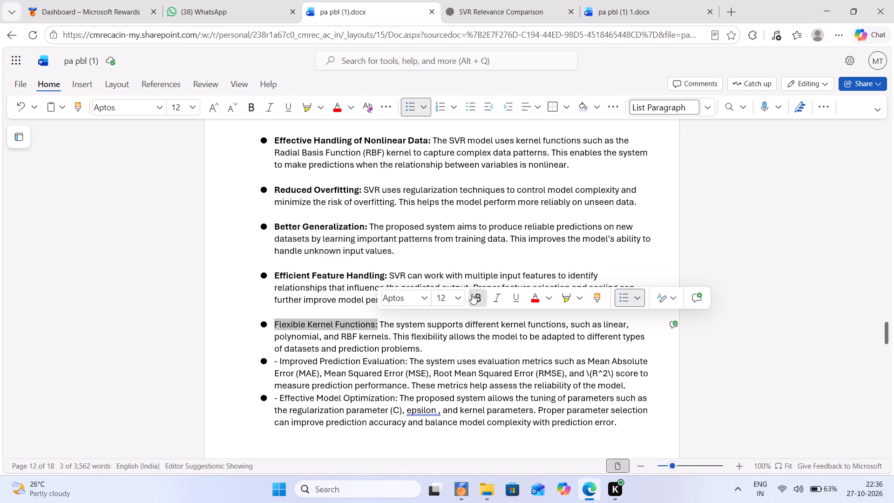
Insert an unbulleted blank line after the Flexible Kernel Functions bullet.
click(428, 347)
key(Return)
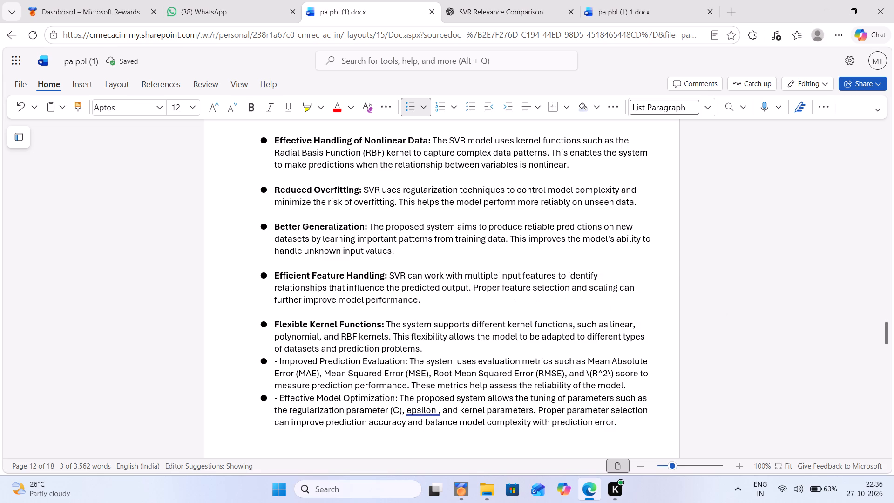
key(BackSpace)
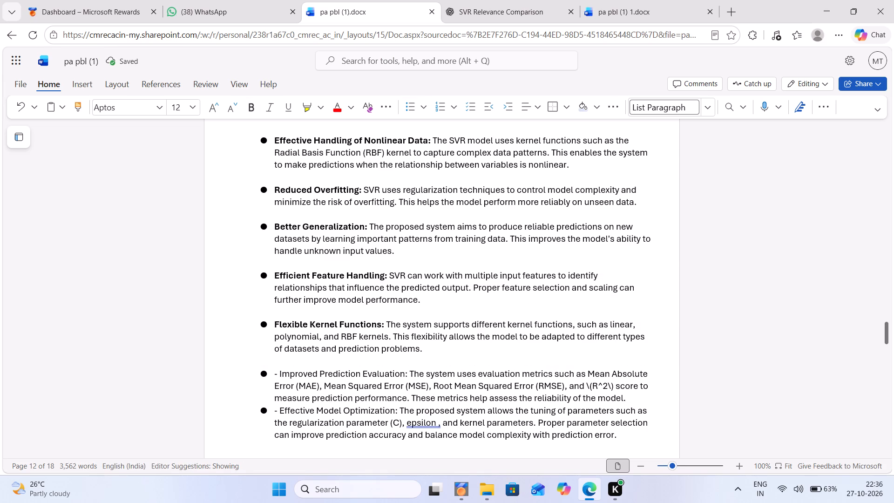
Remove the leading hyphen from the Improved Prediction Evaluation bullet and make its title bold, including the colon.
click(277, 374)
key(Right)
key(BackSpace)
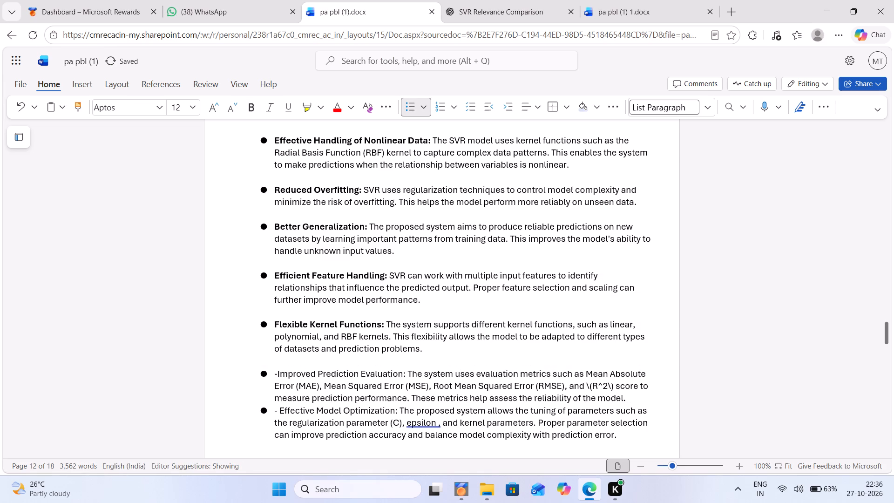
key(BackSpace)
drag(274, 372, 364, 372)
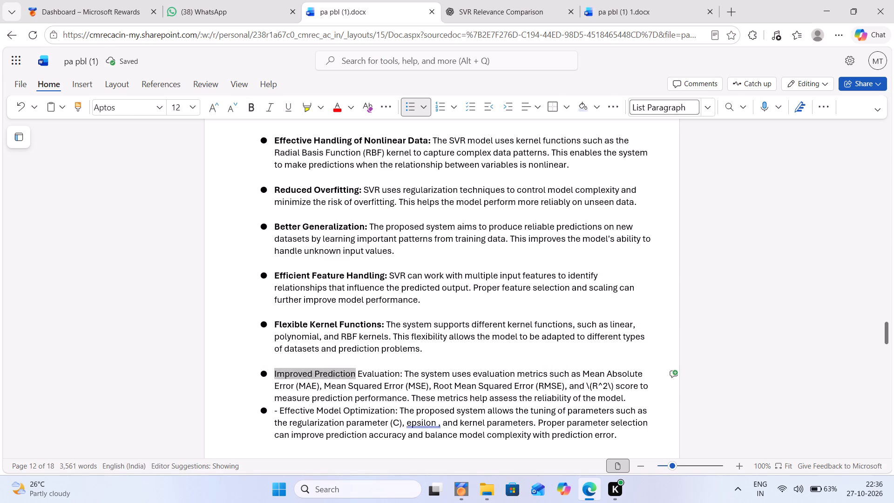
drag(364, 372, 406, 371)
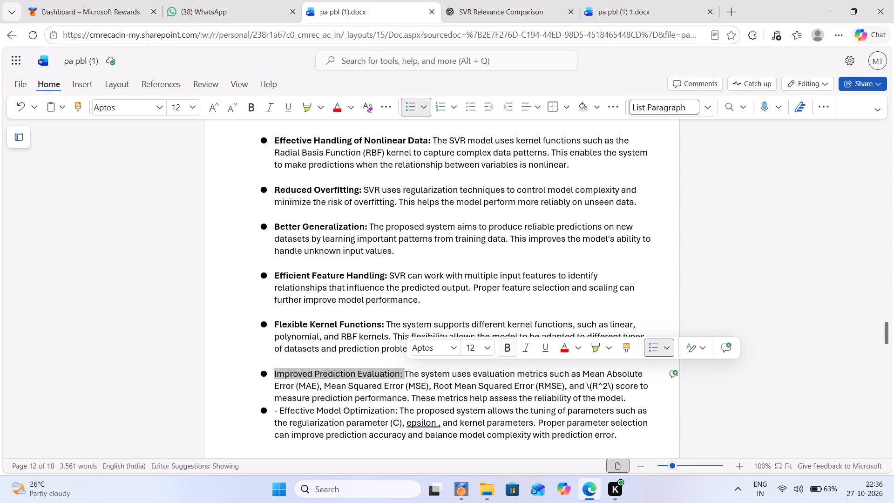
click(504, 351)
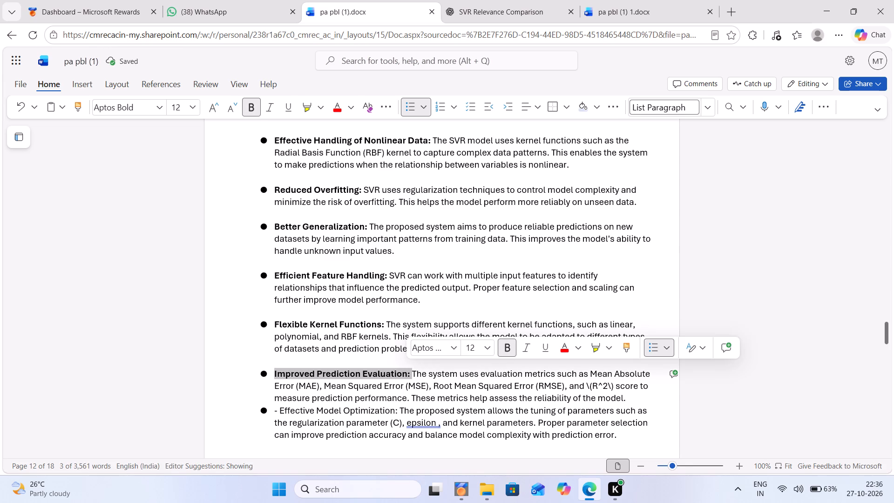
click(412, 375)
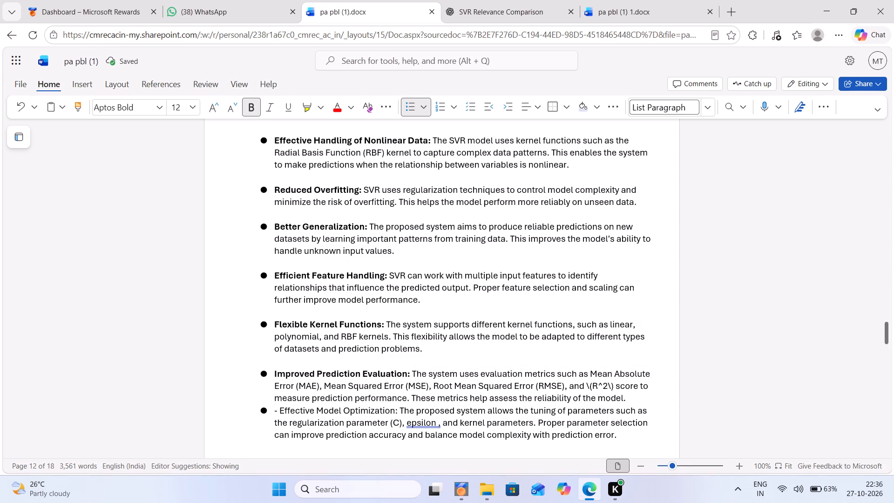
Remove the leading hyphen from the Effective Model Optimization bullet and make its title bold, including the colon.
click(278, 409)
key(Right)
key(BackSpace)
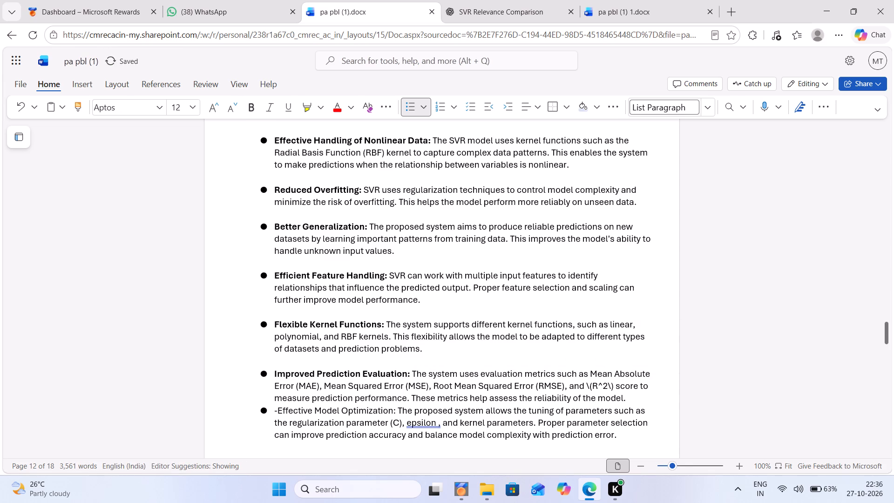
key(BackSpace)
drag(272, 410, 336, 408)
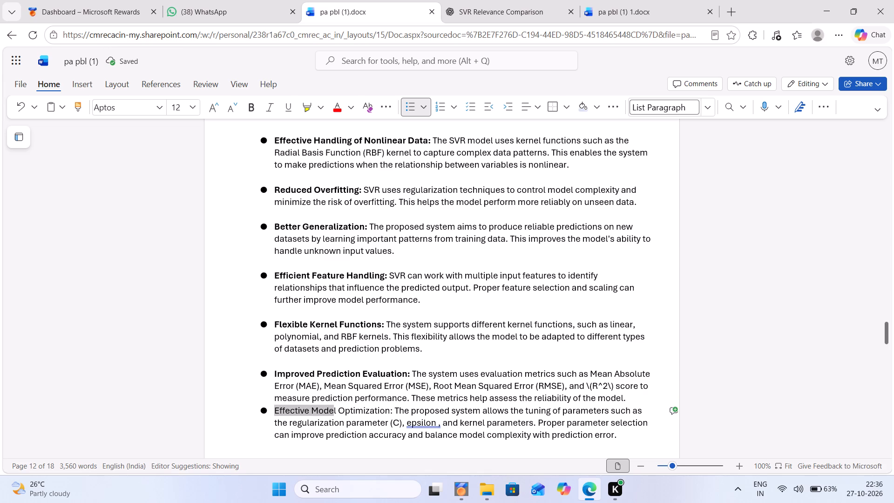
drag(336, 408, 392, 411)
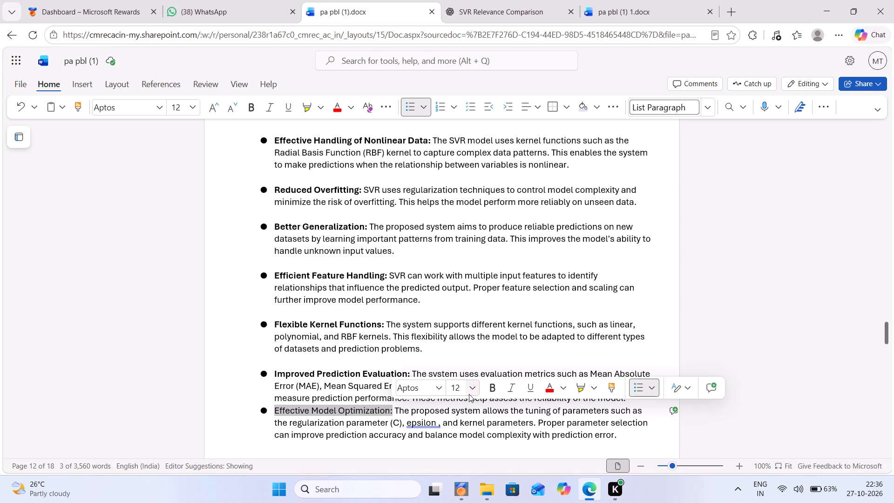
click(487, 388)
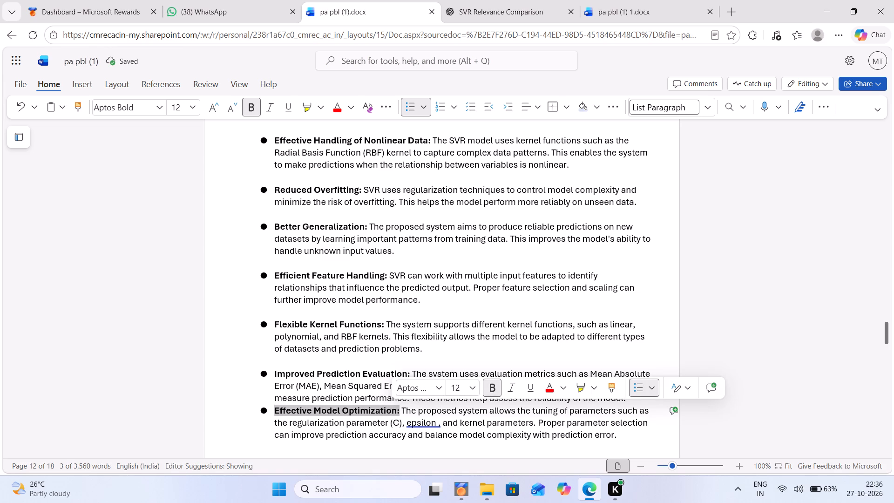
click(622, 353)
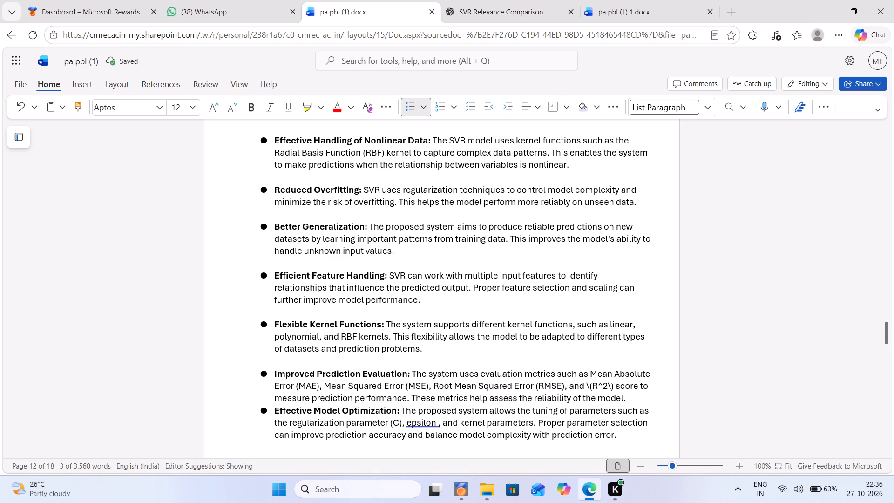
Insert an unbulleted blank line after the Improved Prediction Evaluation bullet.
click(635, 401)
key(Return)
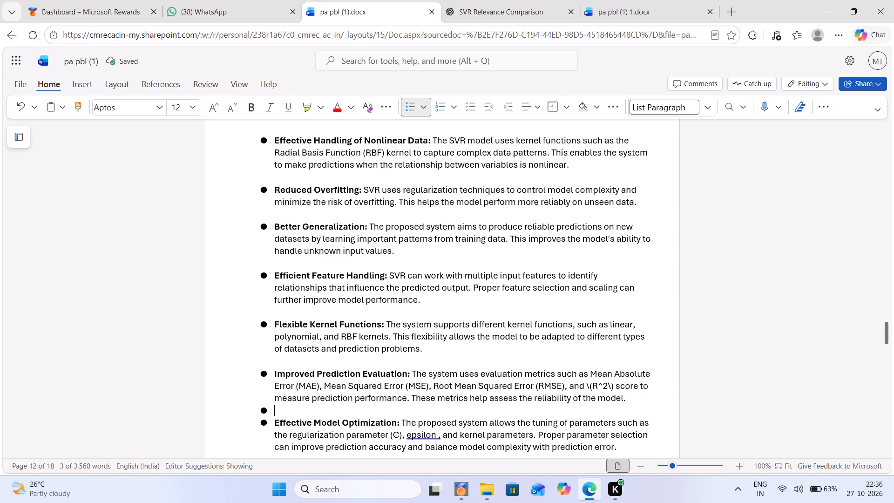
key(BackSpace)
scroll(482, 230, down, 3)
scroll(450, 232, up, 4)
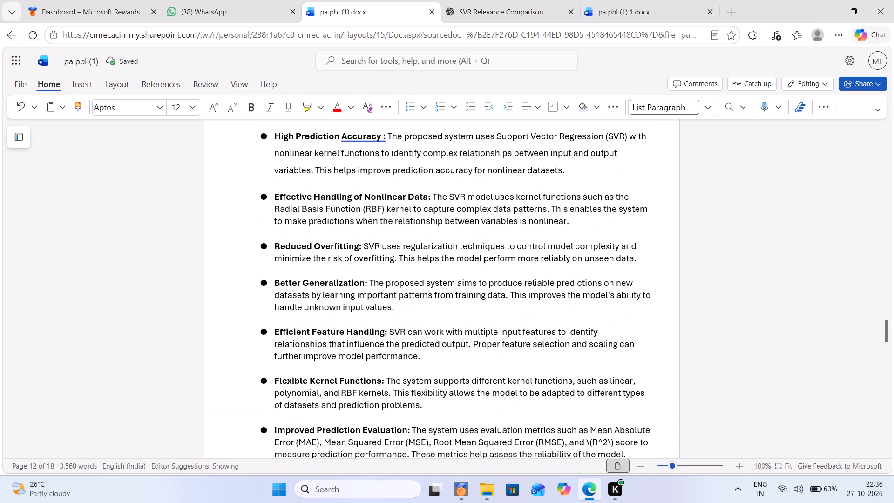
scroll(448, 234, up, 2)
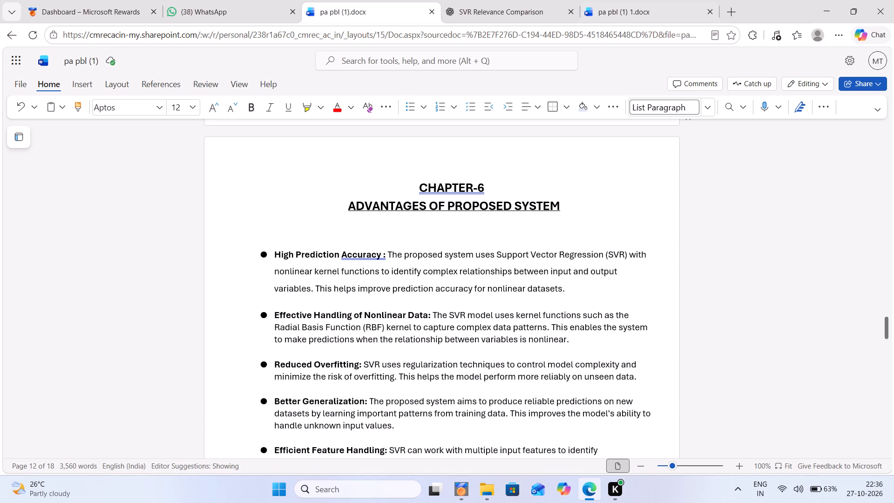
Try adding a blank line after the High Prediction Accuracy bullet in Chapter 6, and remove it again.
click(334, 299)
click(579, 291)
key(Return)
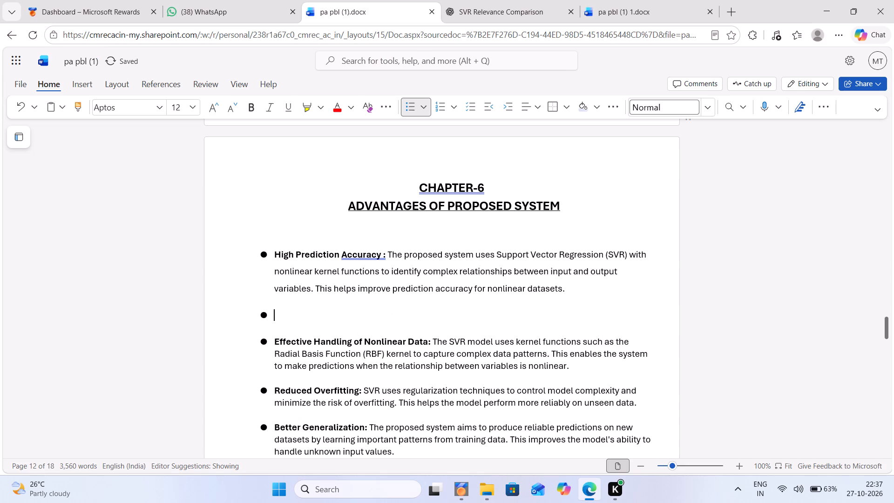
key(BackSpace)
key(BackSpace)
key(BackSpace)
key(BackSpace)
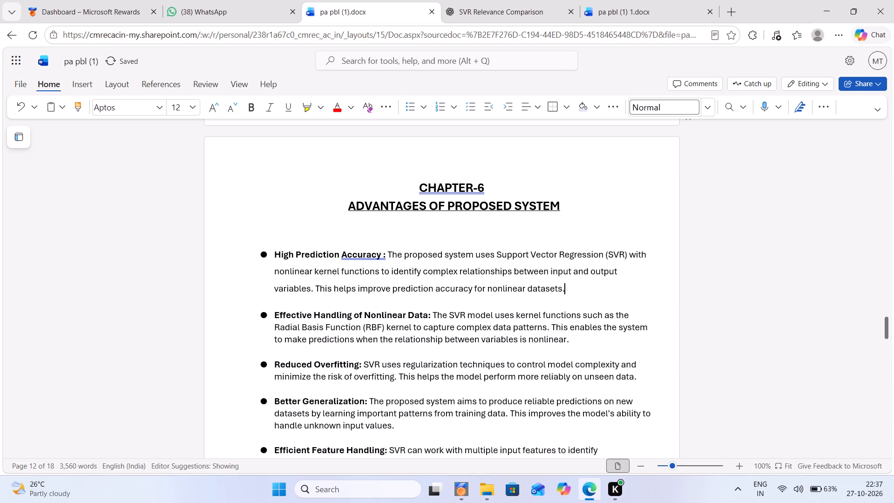
Accept the grammar correction "Accuracy:" for the title of the High Prediction Accuracy bullet.
scroll(551, 303, down, 2)
scroll(397, 272, up, 2)
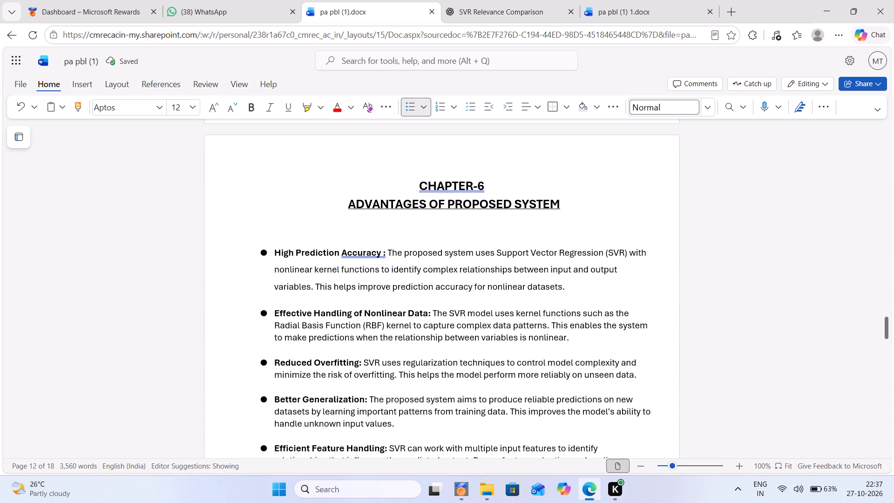
click(342, 252)
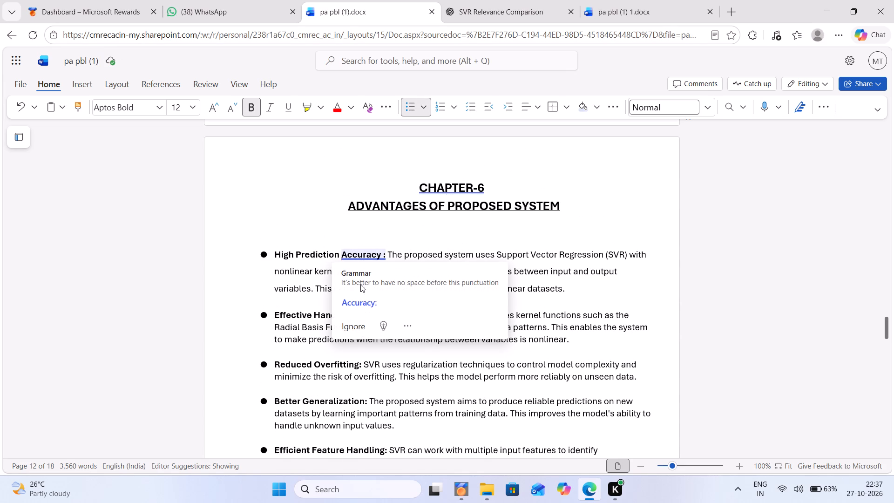
click(359, 302)
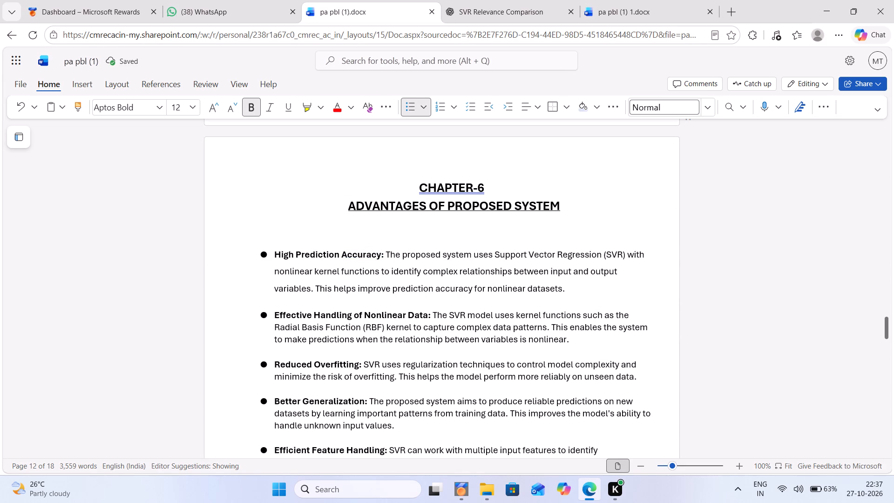
Accept the grammar correction "epsilon," in the Effective Model Optimization bullet.
scroll(398, 306, down, 7)
scroll(391, 310, up, 2)
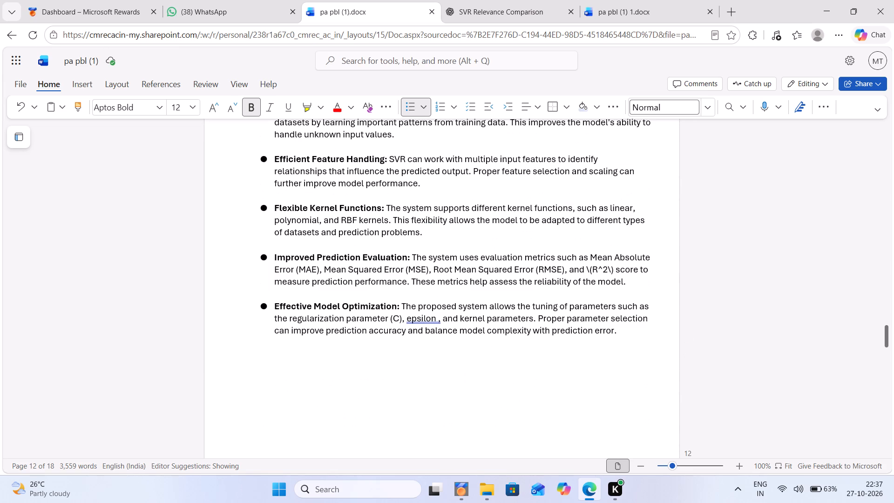
click(433, 318)
click(435, 369)
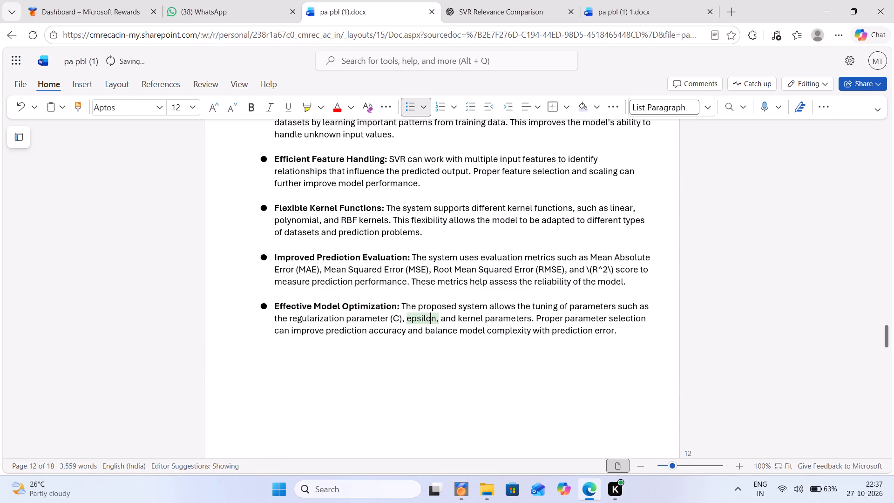
click(644, 364)
Delete the empty space above the Chapter 7 heading, back to the end of the Effective Model Optimization bullet.
scroll(405, 355, down, 5)
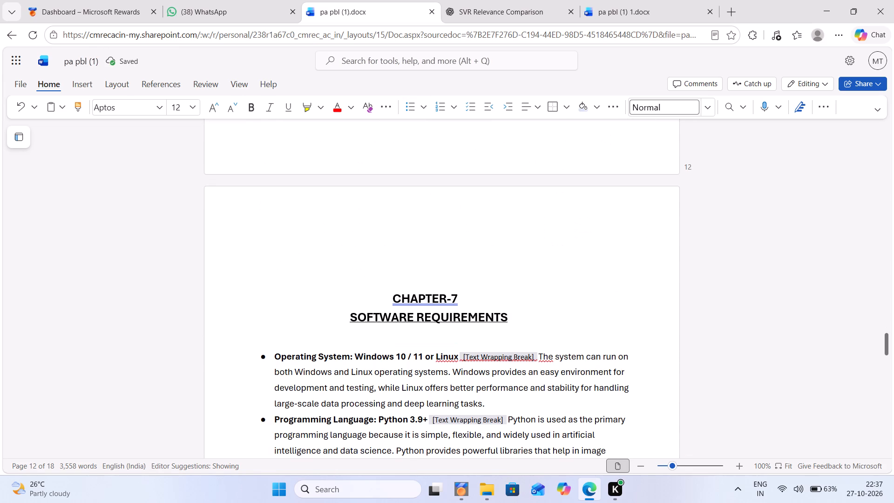
click(406, 247)
key(BackSpace)
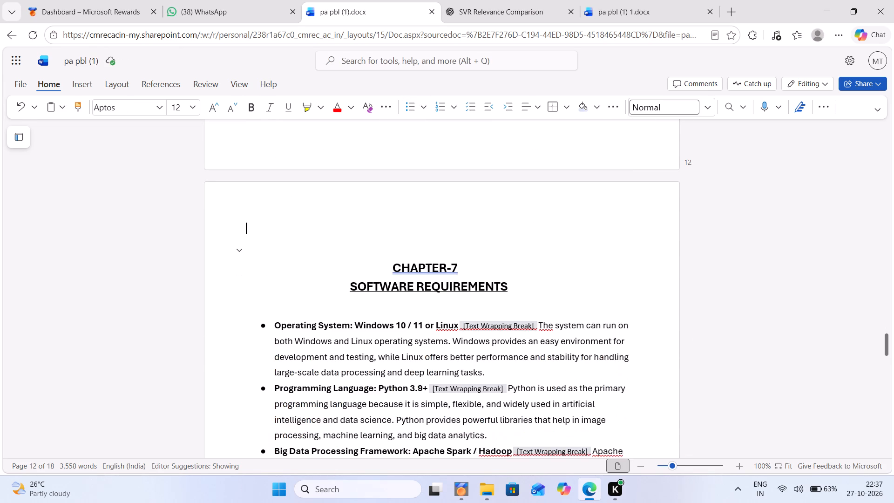
key(BackSpace)
click(405, 280)
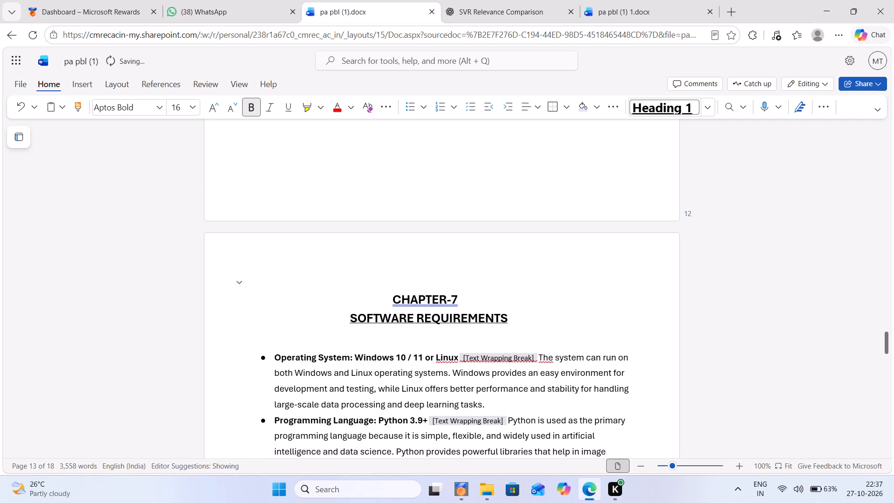
key(BackSpace)
key(BackSpace)
key(BackSpace)
key(BackSpace)
key(BackSpace)
key(BackSpace)
key(BackSpace)
key(BackSpace)
key(BackSpace)
key(BackSpace)
key(BackSpace)
key(BackSpace)
key(BackSpace)
key(BackSpace)
key(BackSpace)
key(BackSpace)
key(BackSpace)
key(BackSpace)
key(BackSpace)
key(BackSpace)
key(BackSpace)
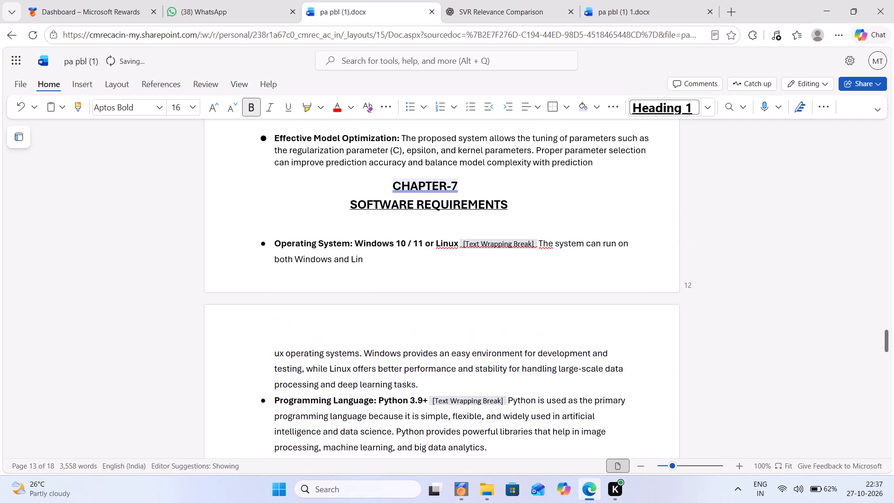
Undo the excess deletions to restore the word "error" at the end of the Effective Model Optimization bullet.
key(ctrl+z)
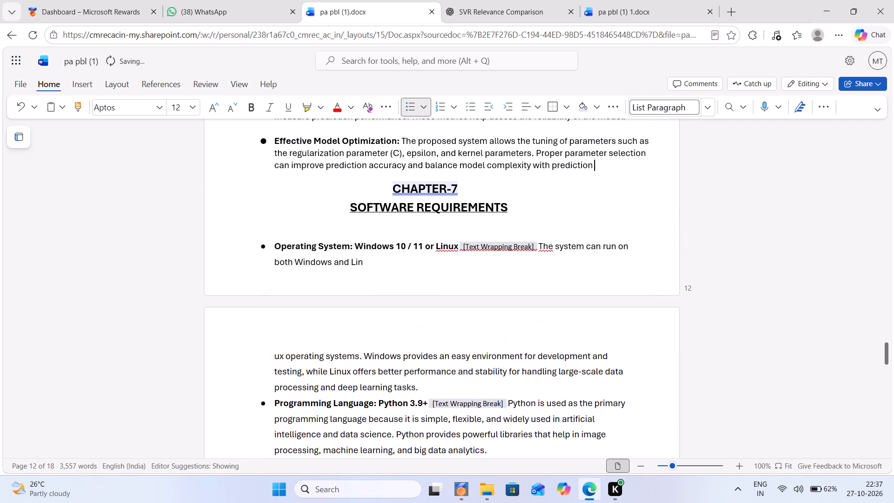
key(ctrl+z)
key(ctrl+z)
key(ctrl+z)
ctrl+click(405, 280)
key(ctrl+z)
ctrl+click(405, 280)
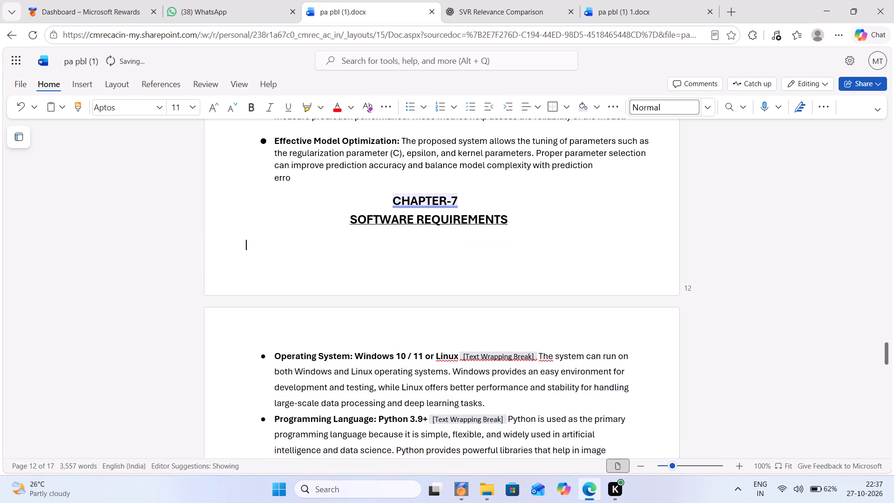
key(ctrl+z)
ctrl+double_click(405, 280)
key(ctrl+z)
ctrl+double_click(405, 280)
key(ctrl+z)
click(402, 277)
key(ctrl+z)
ctrl+double_click(402, 277)
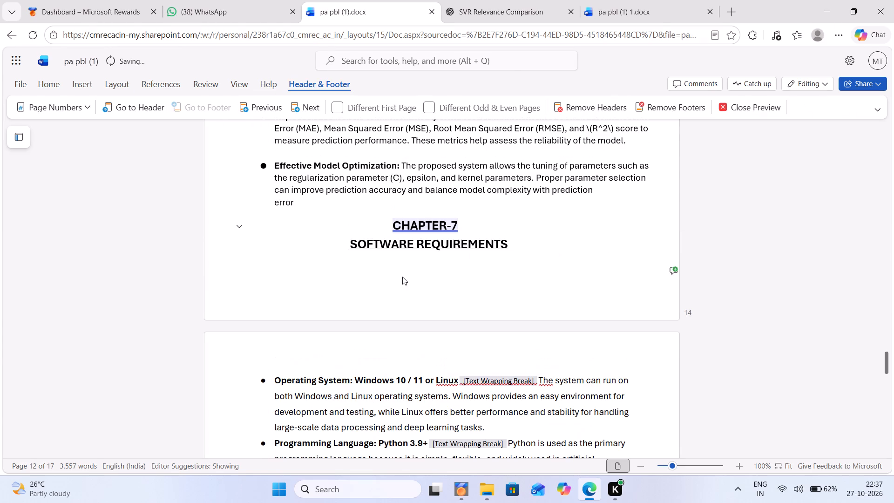
key(ctrl+z)
ctrl+double_click(402, 277)
key(ctrl+z)
ctrl+double_click(402, 277)
key(ctrl+z)
click(401, 274)
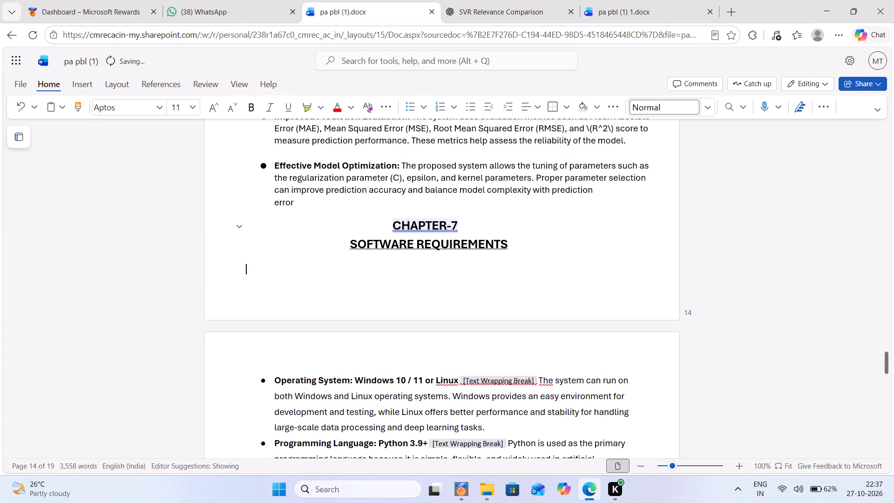
key(ctrl+z)
double_click(398, 272)
key(ctrl+z)
key(ctrl+z)
ctrl+click(398, 272)
key(ctrl+z)
ctrl+click(398, 272)
key(ctrl+z)
ctrl+click(398, 272)
key(ctrl+z)
key(ctrl+z)
key(z)
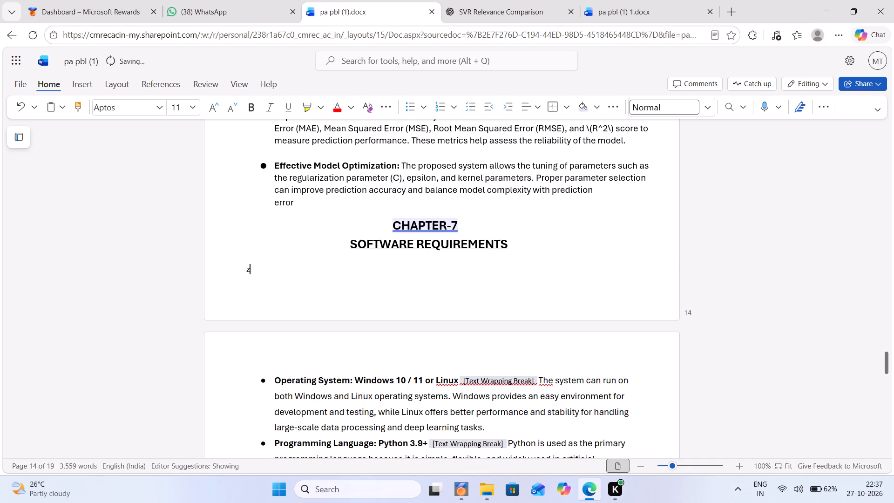
Check ChatGPT's ending of the Effective Model Optimization text and remove the trailing whitespace after "error" in the report.
click(485, 0)
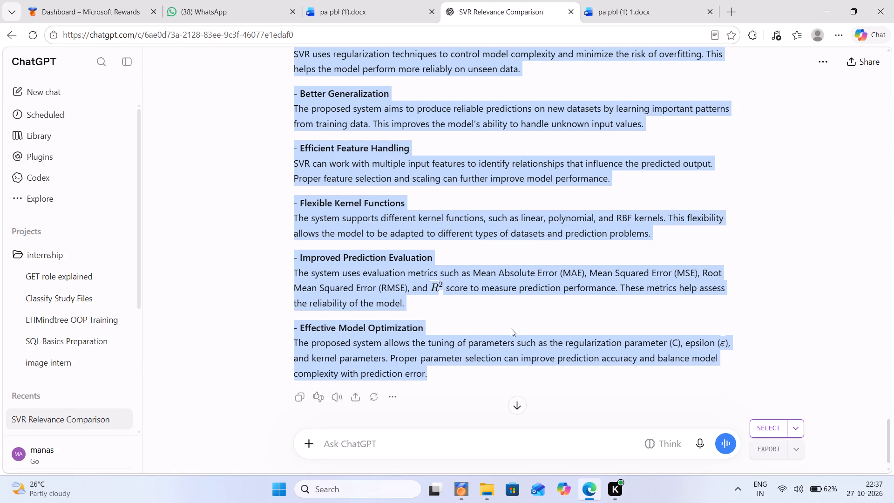
click(511, 328)
click(401, 0)
click(320, 204)
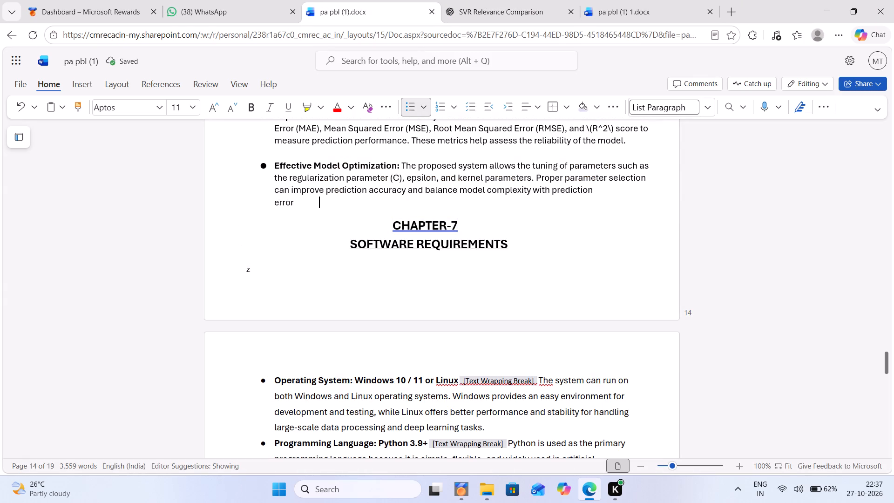
key(BackSpace)
key(BackSpace)
Delete the stray letter "z" below the Software Requirements heading.
click(245, 278)
click(253, 273)
key(BackSpace)
Add a period after "prediction error" at the end of the Effective Model Optimization bullet.
click(296, 202)
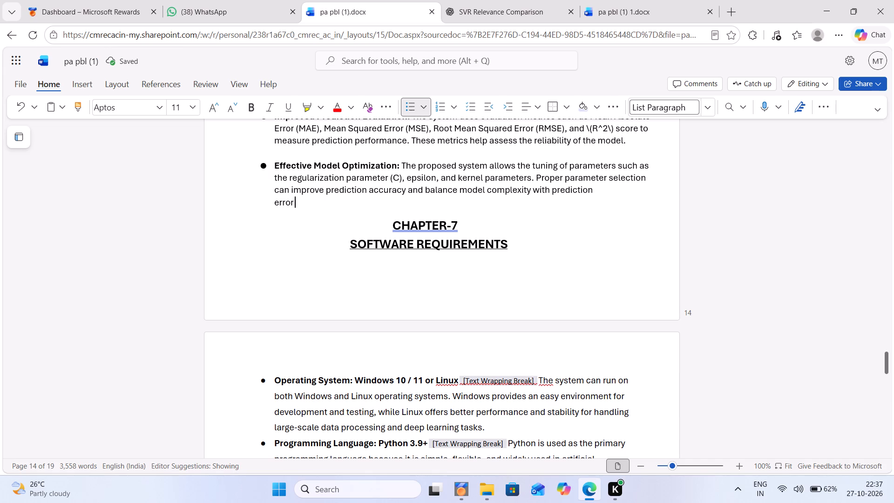
key(period)
Insert an unbulleted blank line below the Effective Model Optimization bullet, removing the surplus empty bullets.
key(Return)
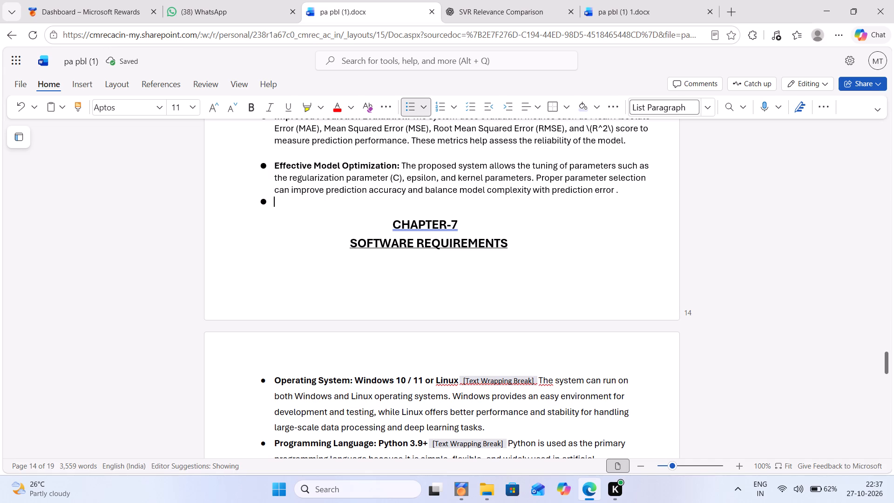
key(Return)
key(Return)
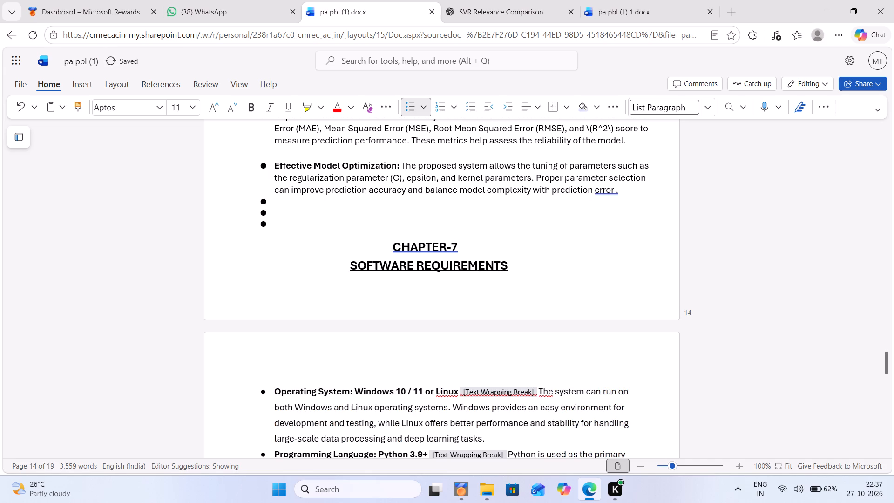
key(Return)
key(Return)
key(Return)
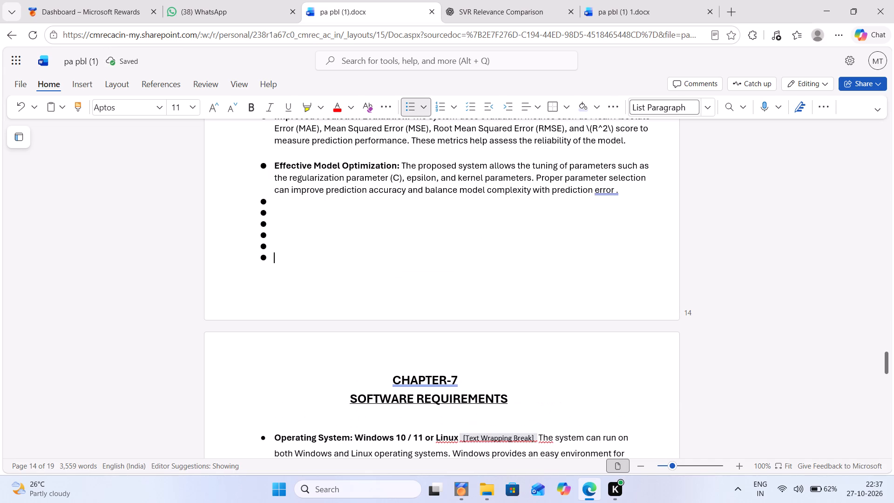
key(BackSpace)
key(BackSpace)
key(BackSpace)
key(BackSpace)
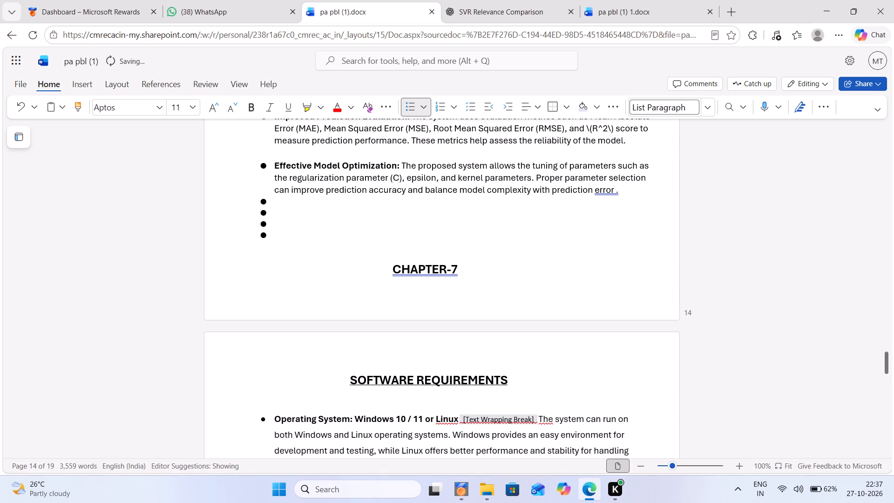
key(BackSpace)
key(BackSpace)
key(BackSpace)
key(BackSpace)
key(BackSpace)
key(BackSpace)
key(BackSpace)
key(BackSpace)
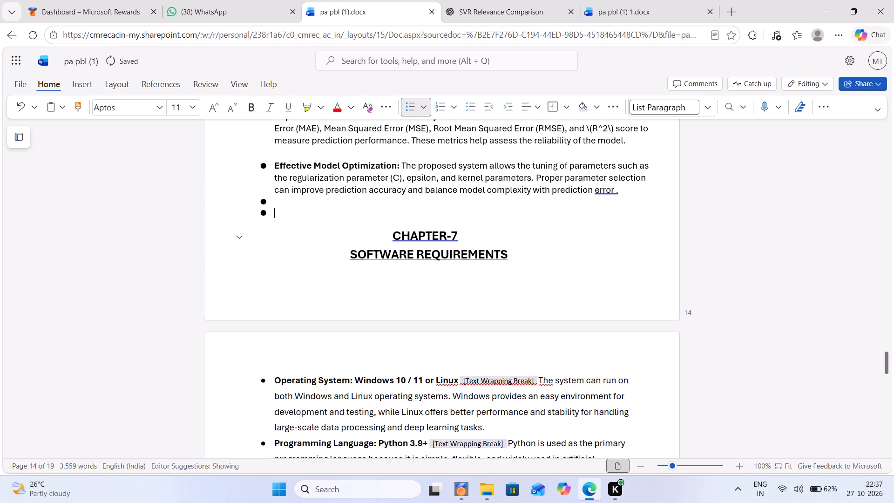
key(BackSpace)
key(BackSpace)
key(BackSpace)
key(BackSpace)
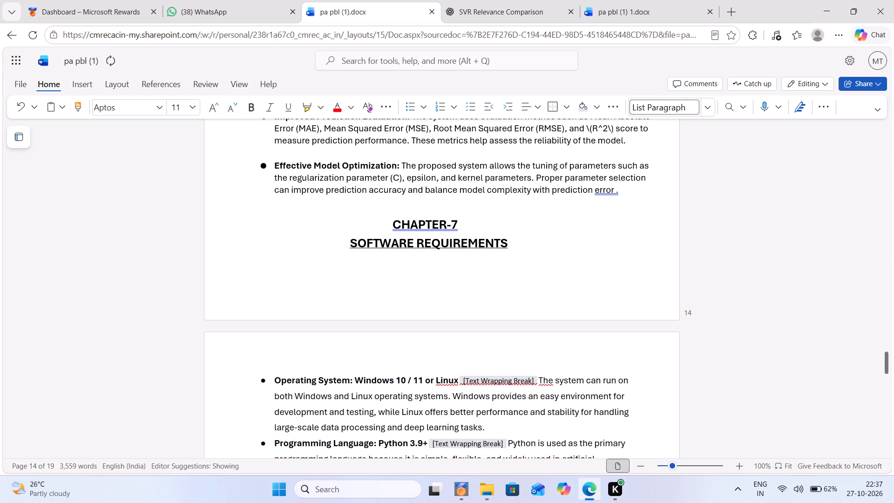
Remove the space before the final period of the Effective Model Optimization bullet.
click(616, 188)
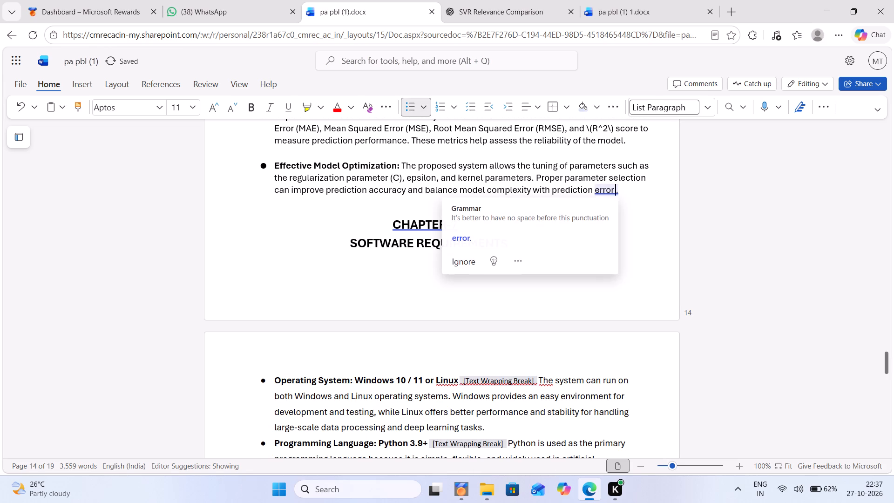
key(BackSpace)
Insert five unbulleted blank lines after the Effective Model Optimization bullet to move the Chapter 7 heading onto the next page.
click(639, 192)
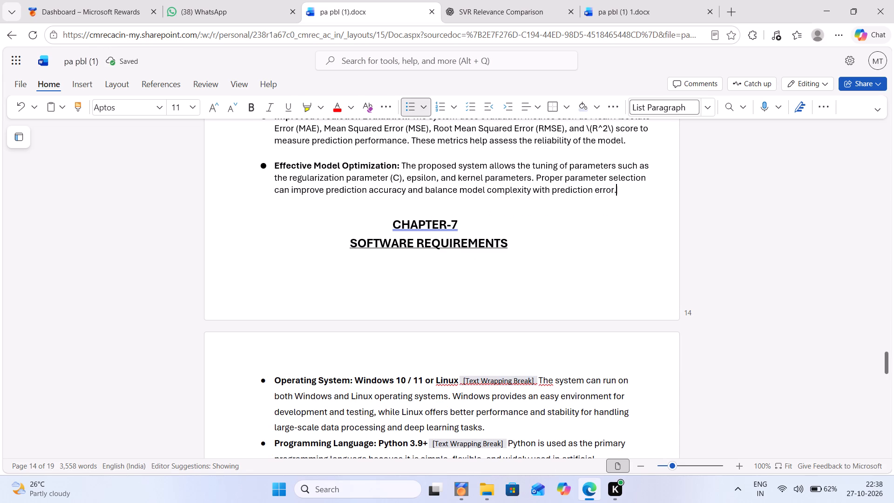
key(Return)
key(BackSpace)
key(Return)
key(Return)
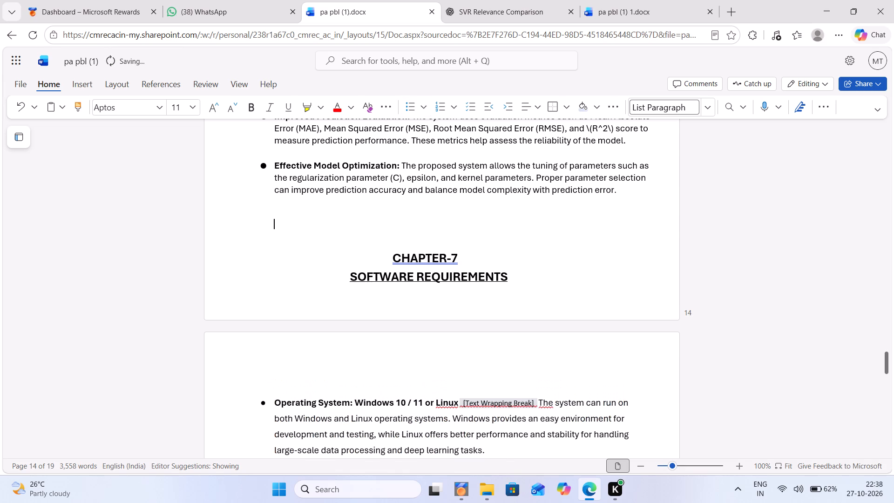
key(Return)
key(Return)
scroll(506, 348, down, 2)
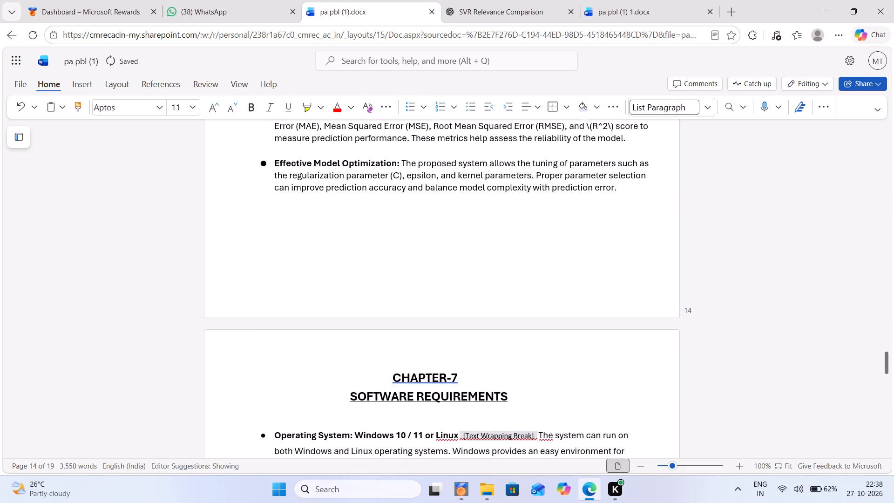
click(456, 258)
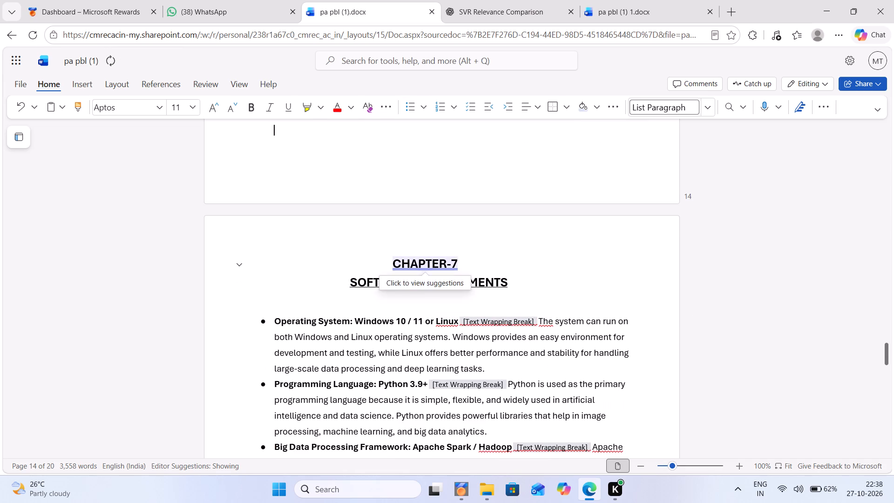
Apply the grammar suggestion to change the Chapter 7 heading from "CHAPTER-7" to "CHAPTER 7".
click(417, 310)
click(509, 237)
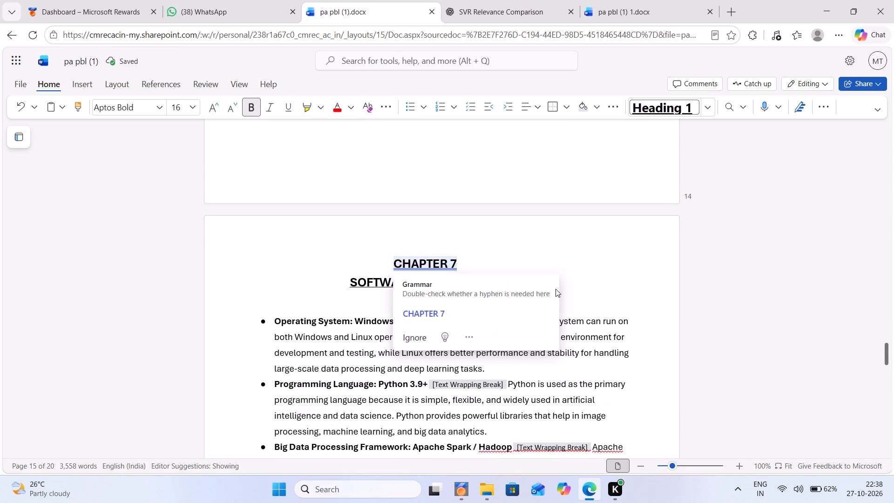
click(438, 265)
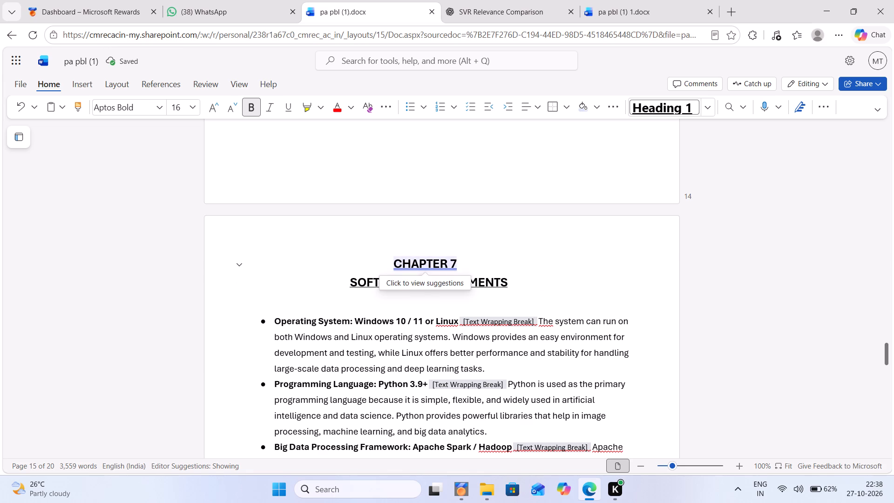
click(428, 307)
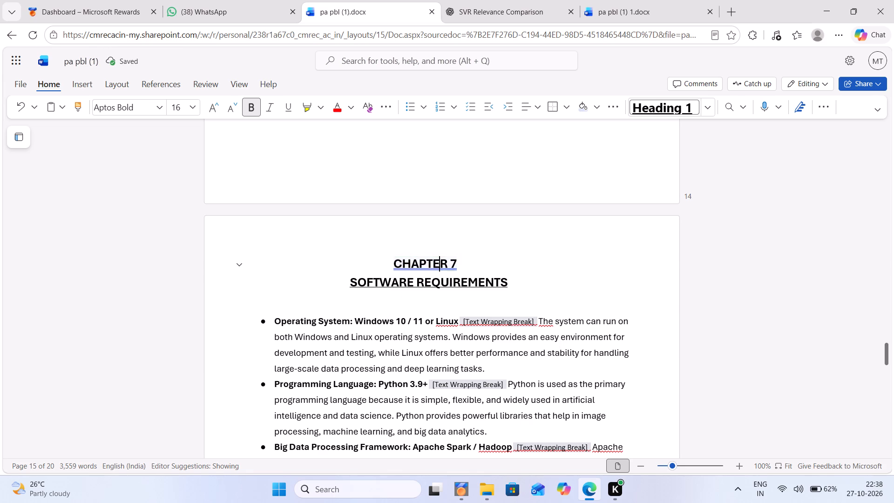
drag(454, 264, 408, 263)
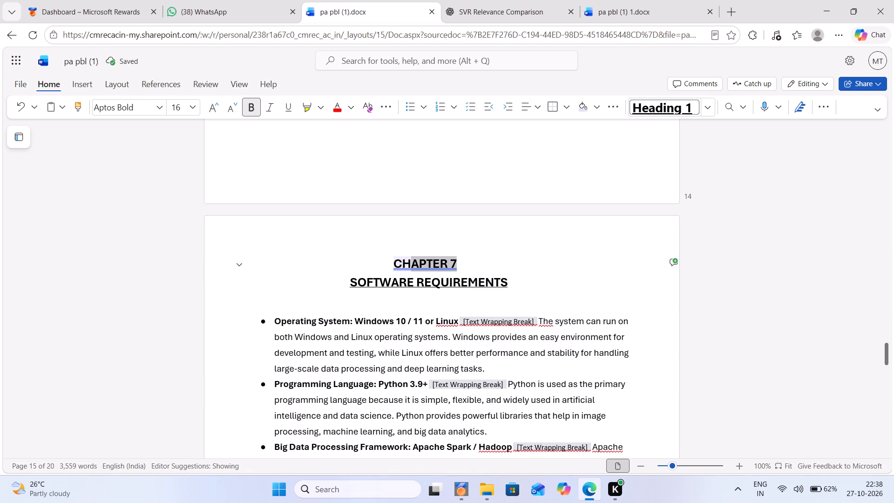
drag(408, 263, 394, 263)
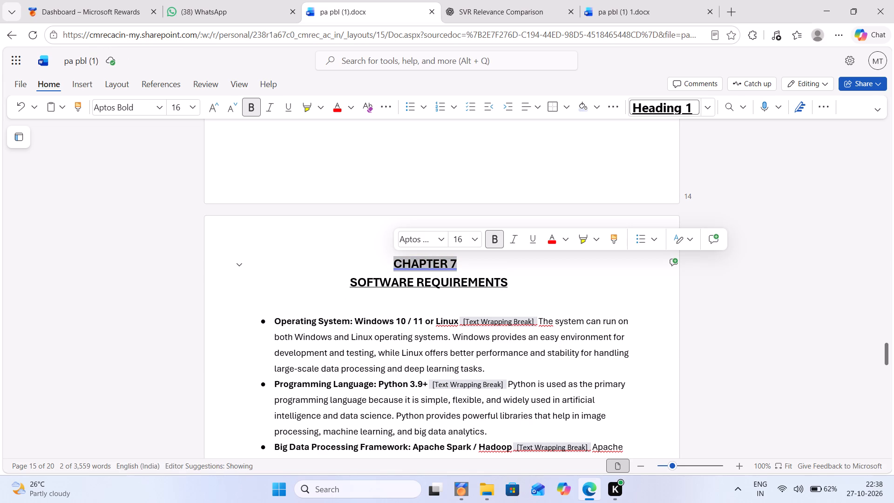
click(431, 264)
right_click(431, 264)
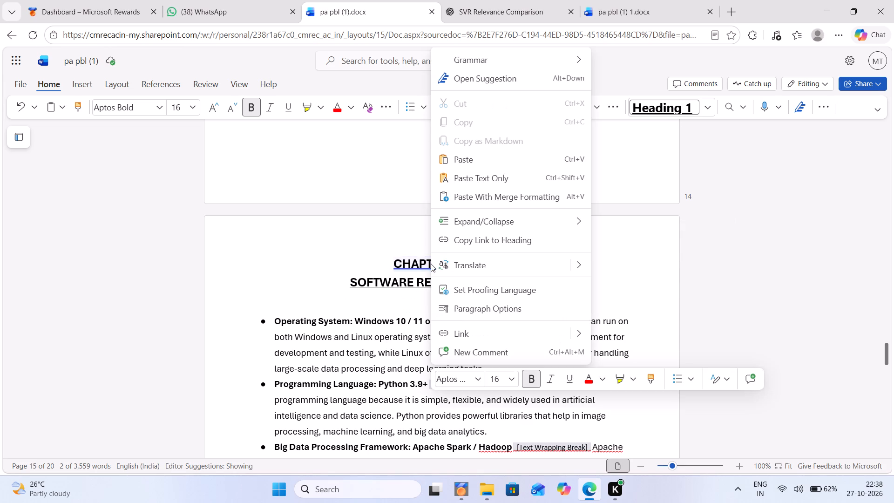
click(624, 78)
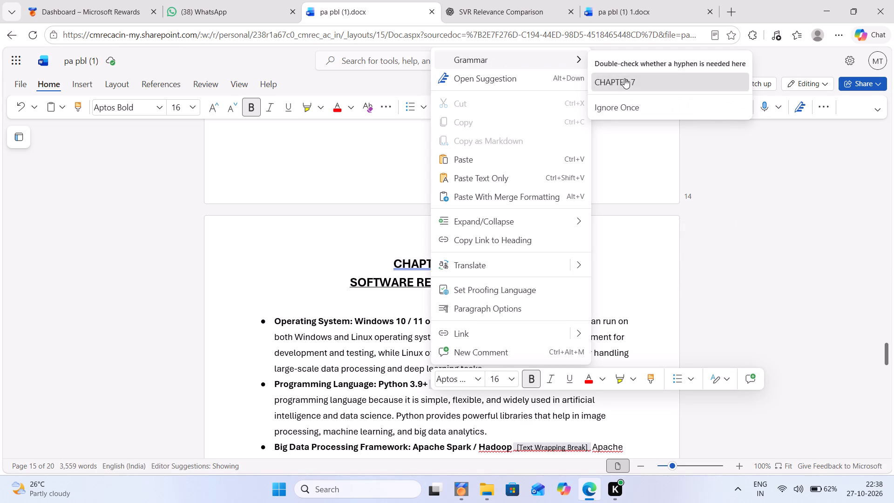
click(603, 268)
Copy the Chapter 7 text from the "SOFTWARE REQUIREMENTS" title through the end of the Version Control bullet, "of the project.".
scroll(495, 290, down, 3)
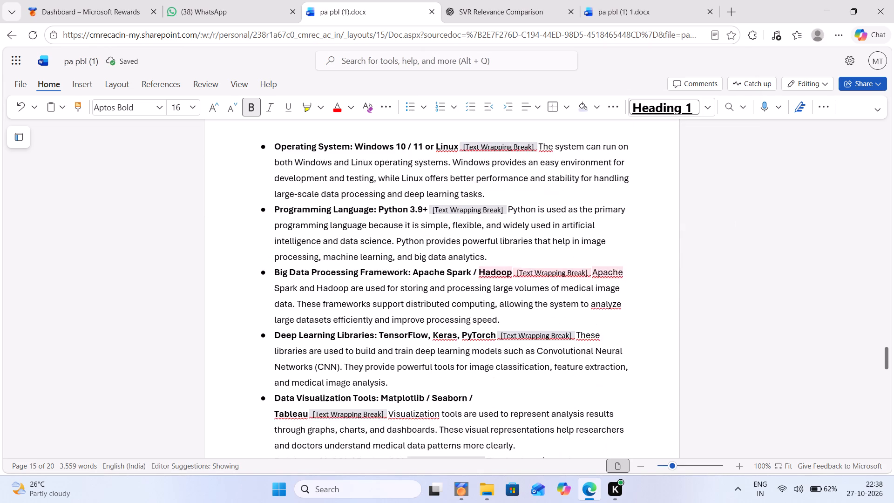
scroll(496, 211, up, 1)
click(537, 204)
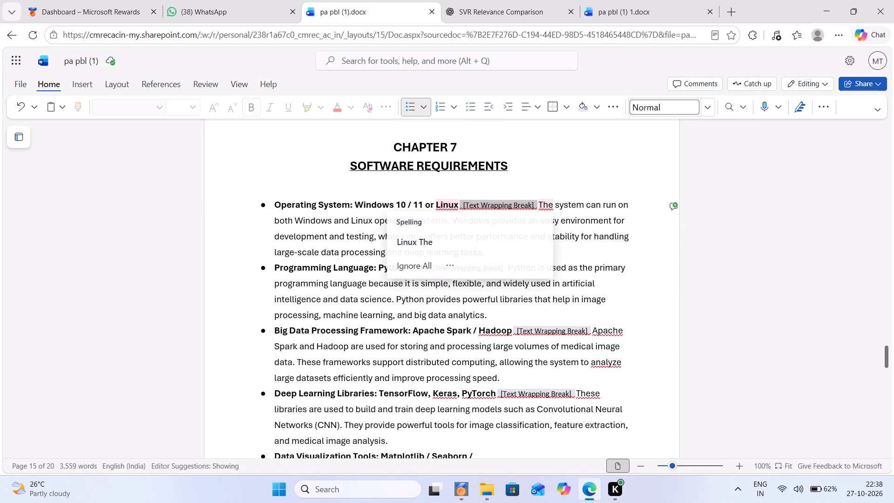
drag(346, 164, 601, 330)
scroll(484, 297, down, 6)
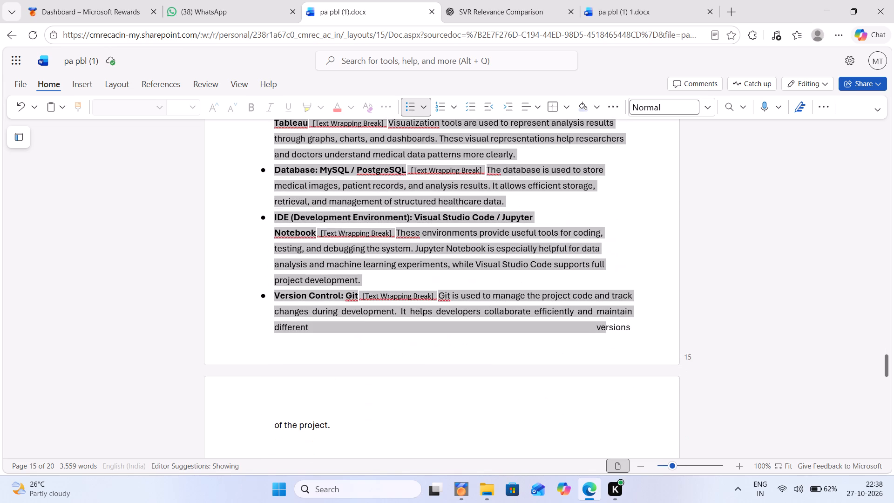
drag(601, 330, 608, 375)
drag(608, 375, 354, 419)
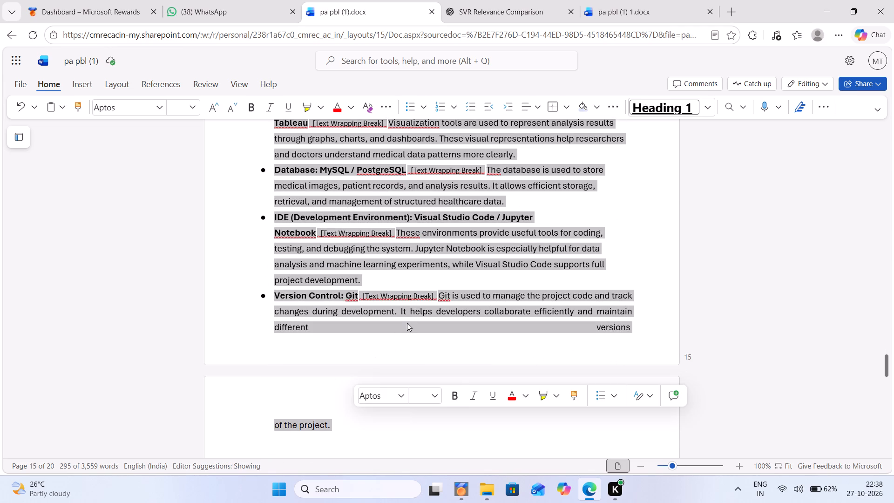
key(ctrl+c)
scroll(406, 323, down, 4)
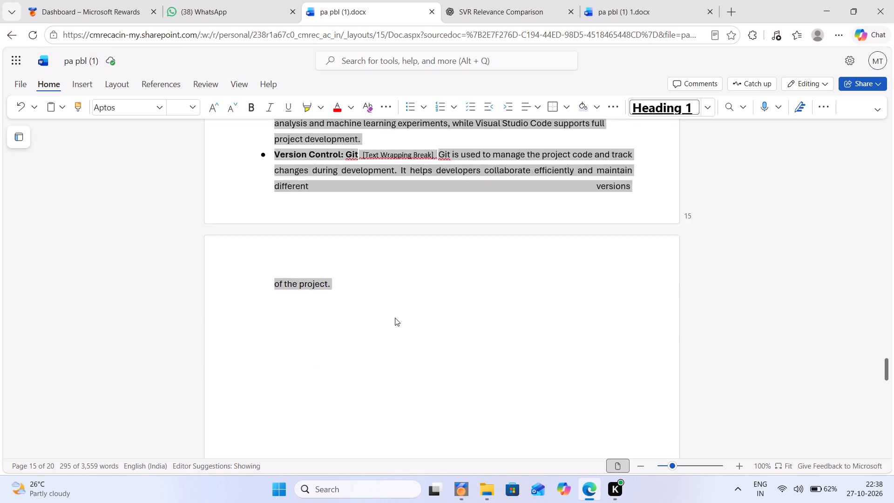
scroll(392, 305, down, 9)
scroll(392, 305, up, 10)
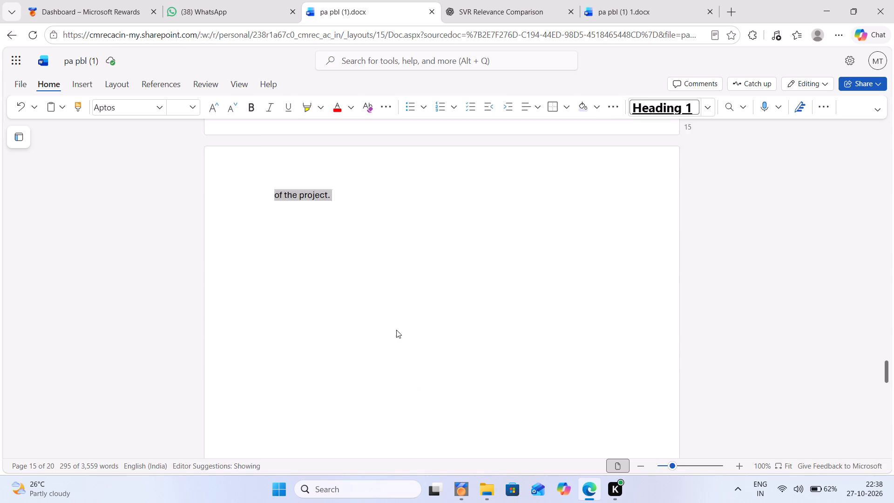
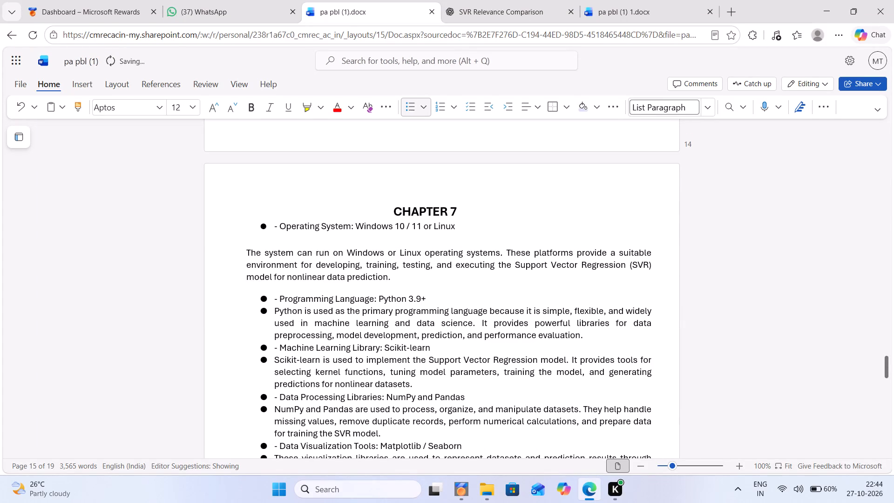
key(BackSpace)
key(space)
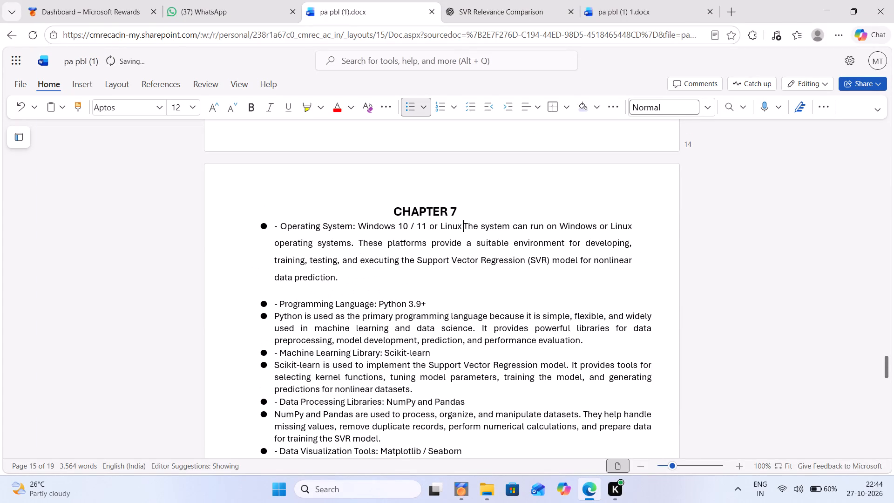
key(BackSpace)
text(:)
key(space)
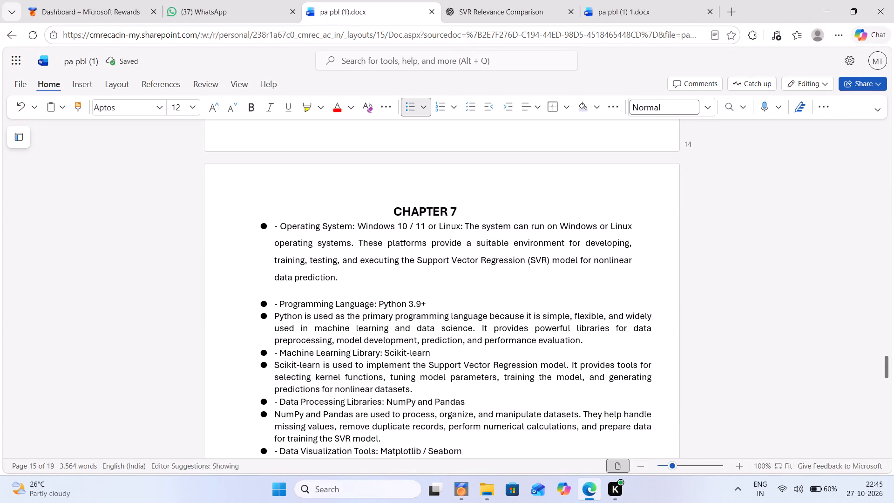
click(279, 223)
key(BackSpace)
key(BackSpace)
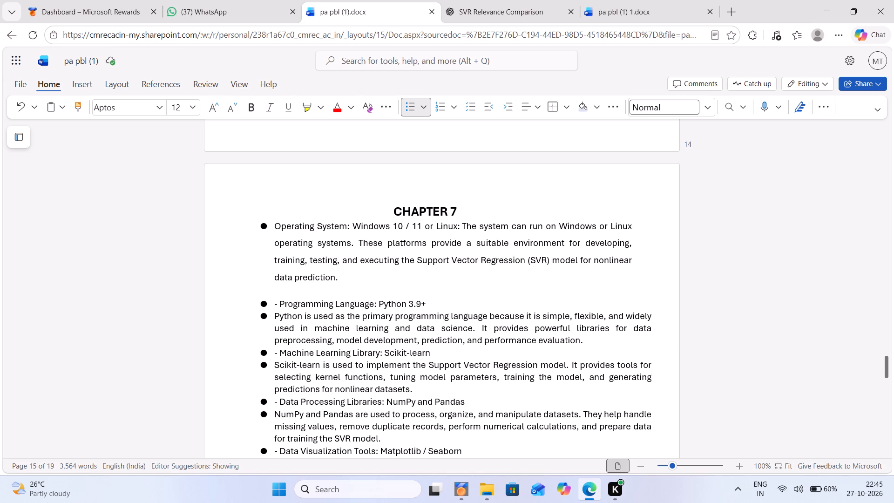
Remove the dash before Programming Language: Python 3.9+ and join its description onto the same bullet after a colon.
click(280, 300)
key(BackSpace)
key(BackSpace)
key(Down)
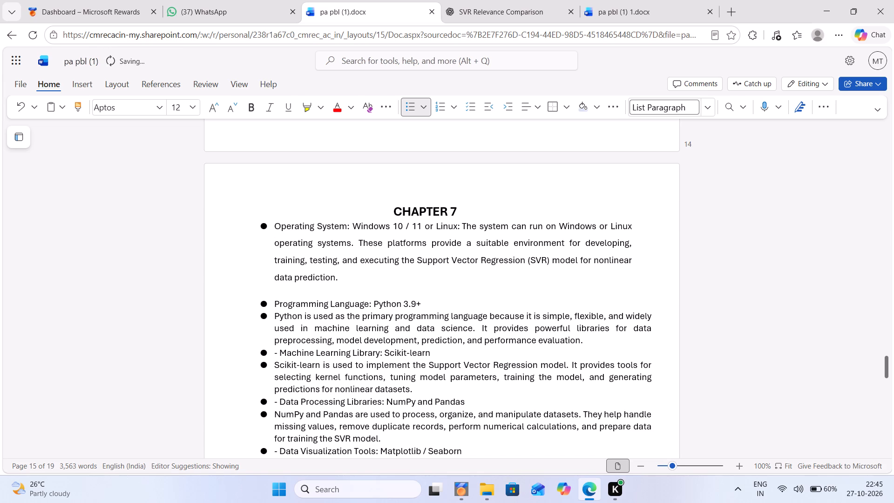
key(BackSpace)
key(BackSpace)
key(BackSpace)
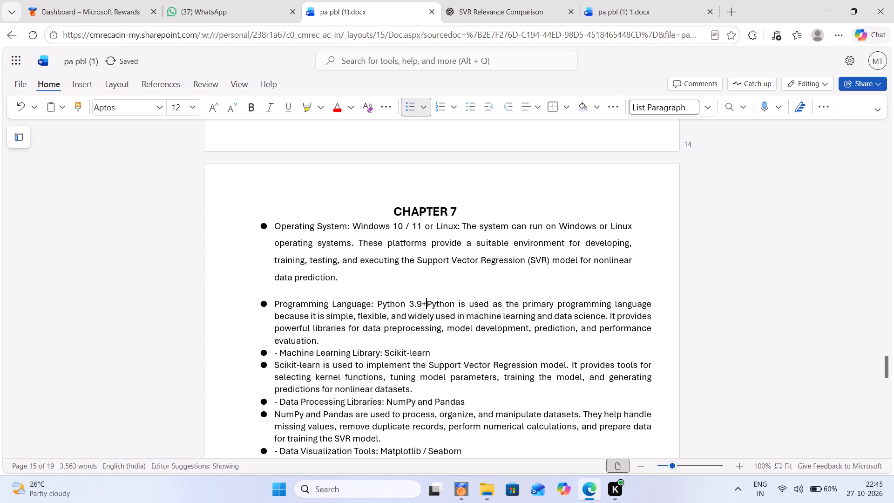
text(:)
key(space)
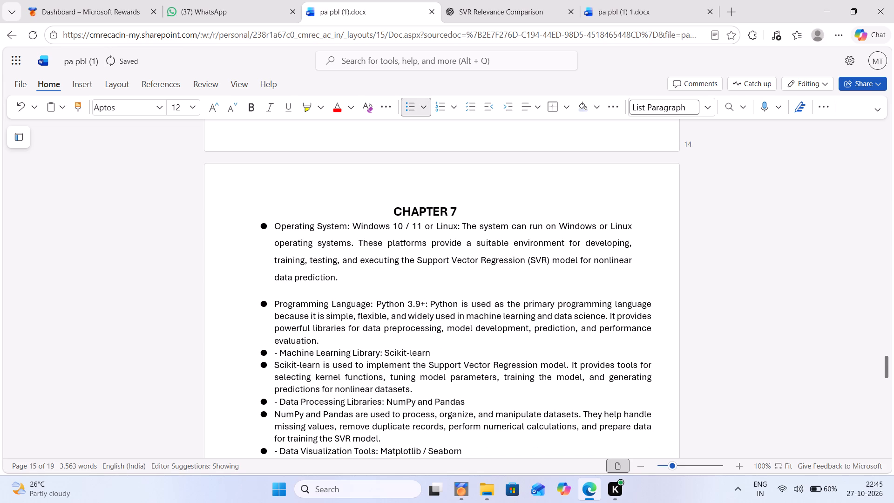
Remove the dash before Machine Learning Library: Scikit-learn and join its description onto the same bullet after a colon.
click(278, 354)
key(BackSpace)
key(BackSpace)
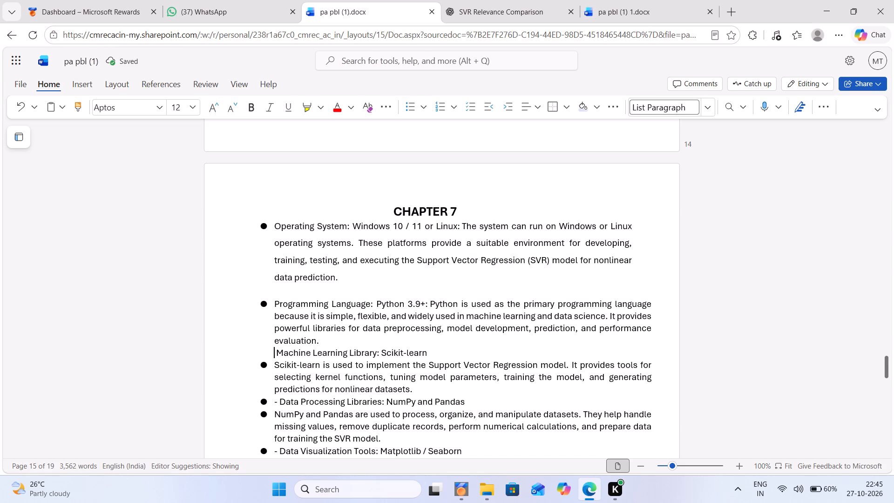
key(ctrl+z)
key(Right)
key(BackSpace)
key(Down)
key(BackSpace)
key(BackSpace)
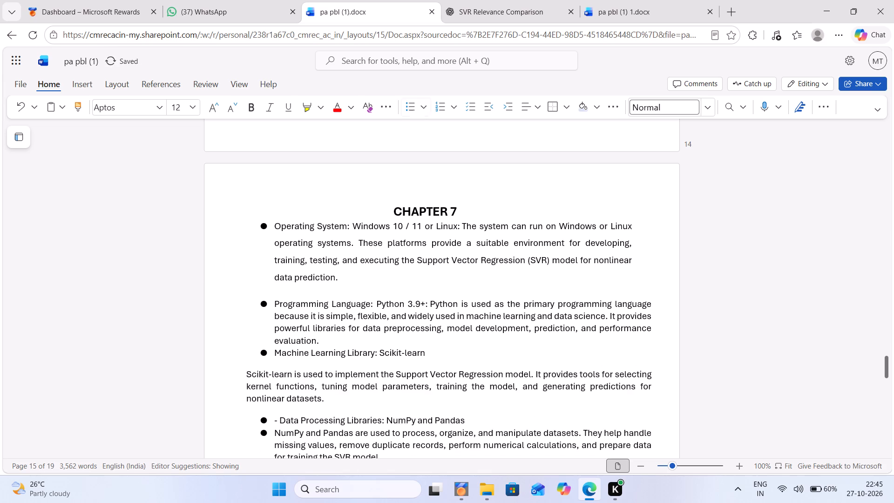
key(BackSpace)
text(:)
key(space)
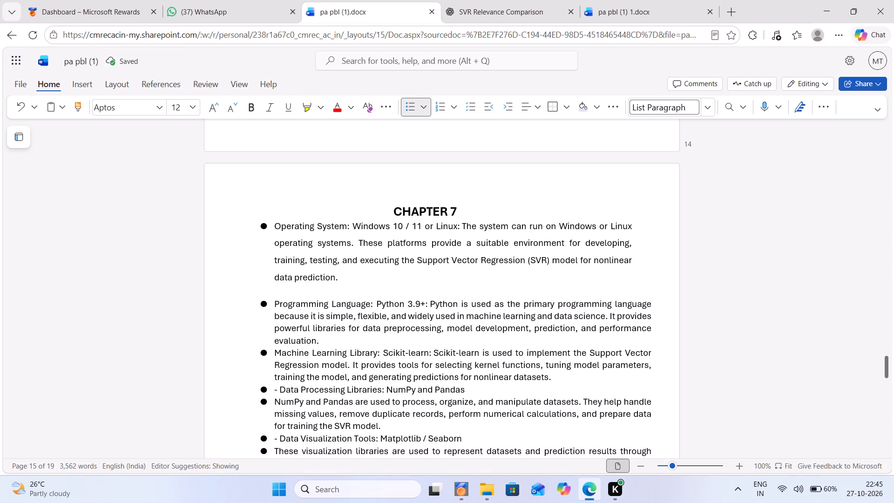
Remove the dash before Data Processing Libraries: NumPy and Pandas and join its description onto the same bullet after a colon.
scroll(245, 338, down, 1)
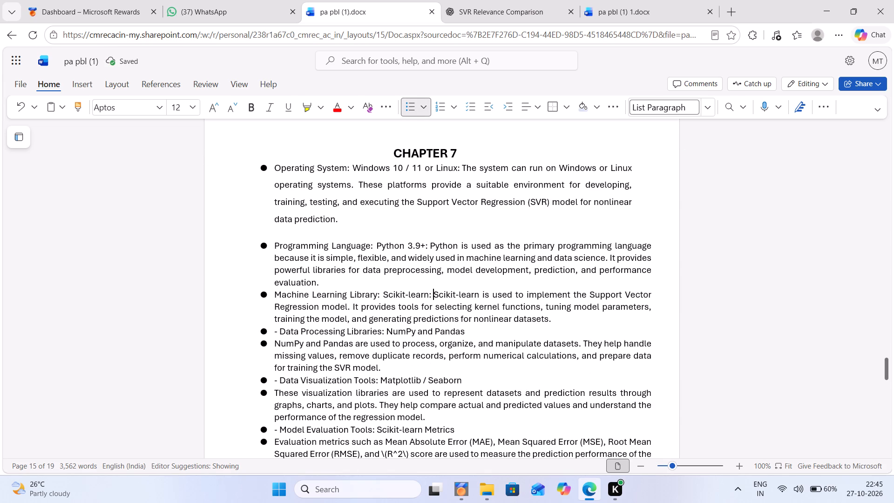
click(280, 331)
key(BackSpace)
key(BackSpace)
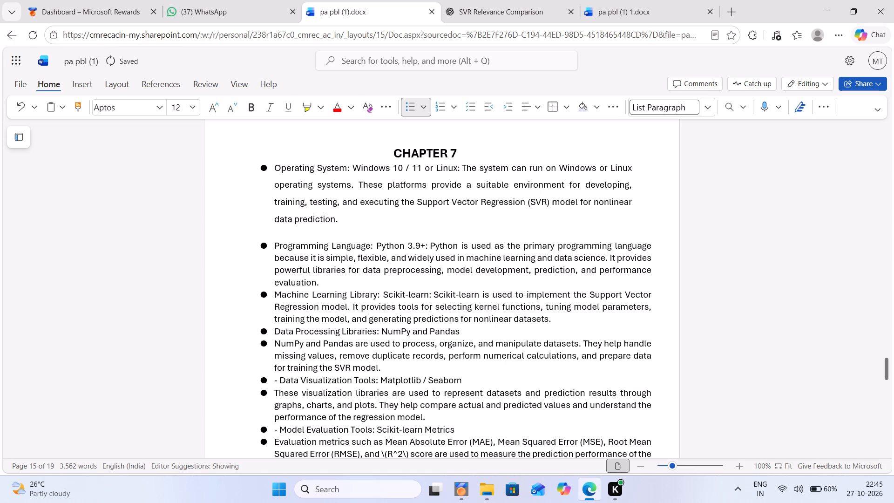
key(Down)
key(BackSpace)
key(BackSpace)
key(BackSpace)
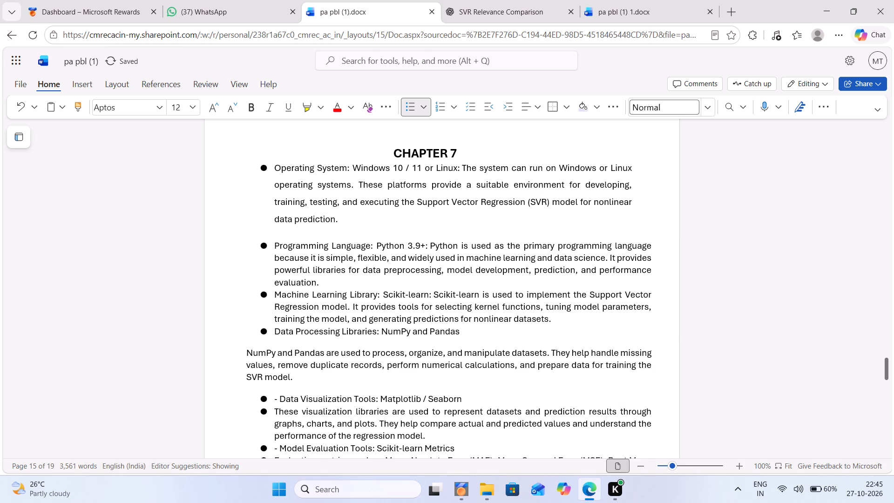
text(:)
key(space)
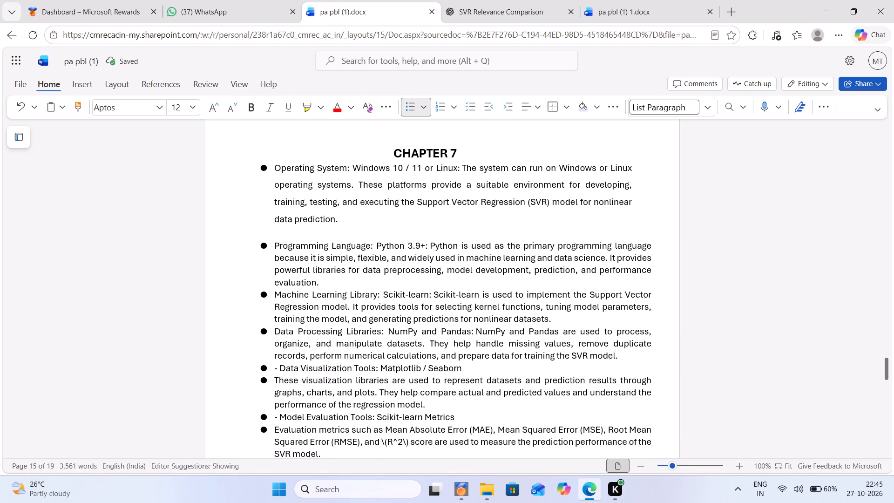
Remove the dash before Data Visualization Tools: Matplotlib / Seaborn and join its description onto the same bullet after a colon.
scroll(305, 342, down, 2)
click(278, 256)
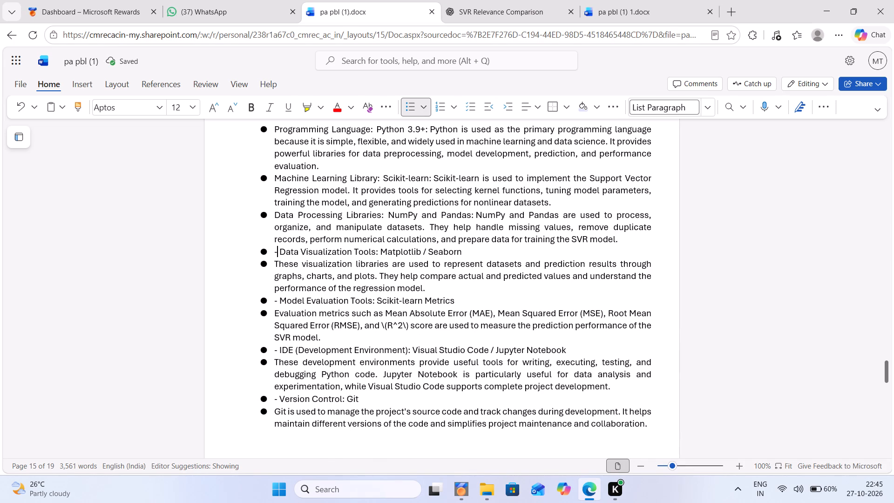
key(Right)
key(BackSpace)
key(BackSpace)
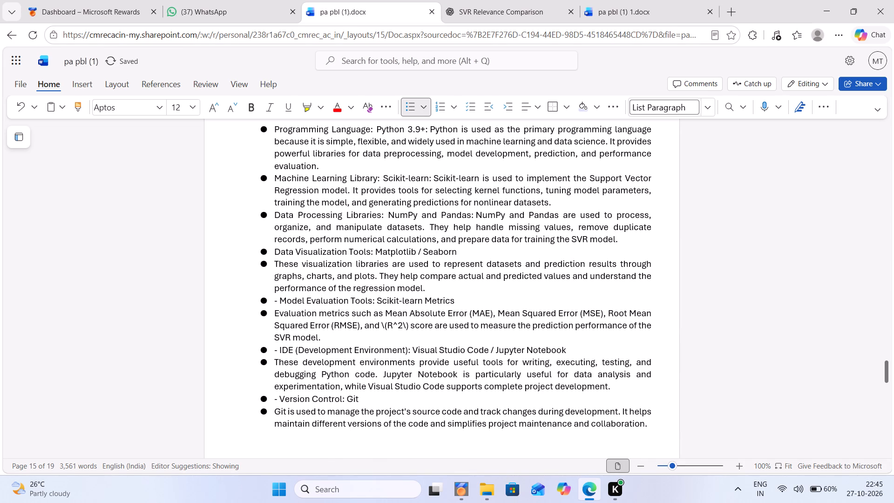
key(Down)
key(BackSpace)
key(BackSpace)
key(BackSpace)
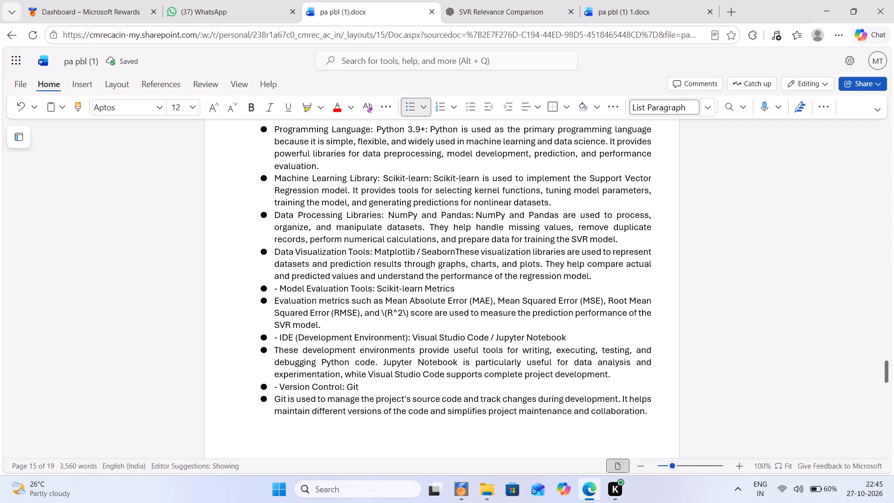
text(:)
key(space)
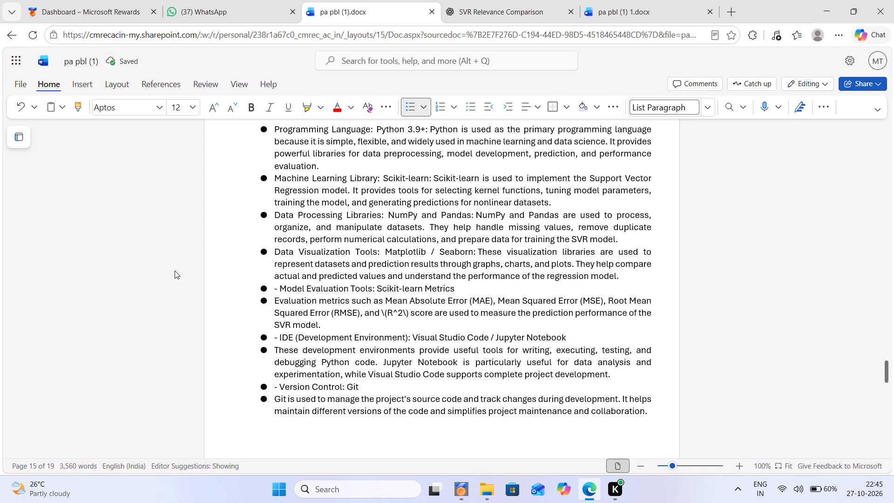
Remove the dash before Model Evaluation Tools: Scikit-learn Metrics and join its description onto the same bullet after a colon.
click(282, 287)
key(BackSpace)
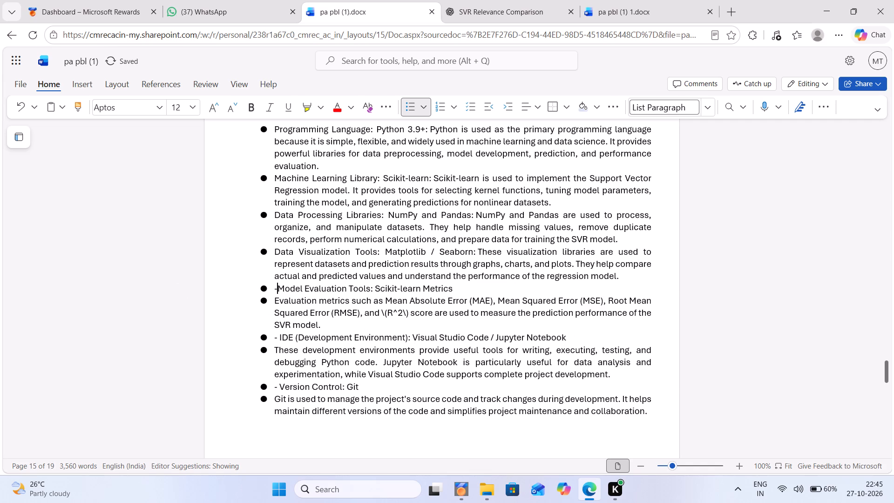
key(BackSpace)
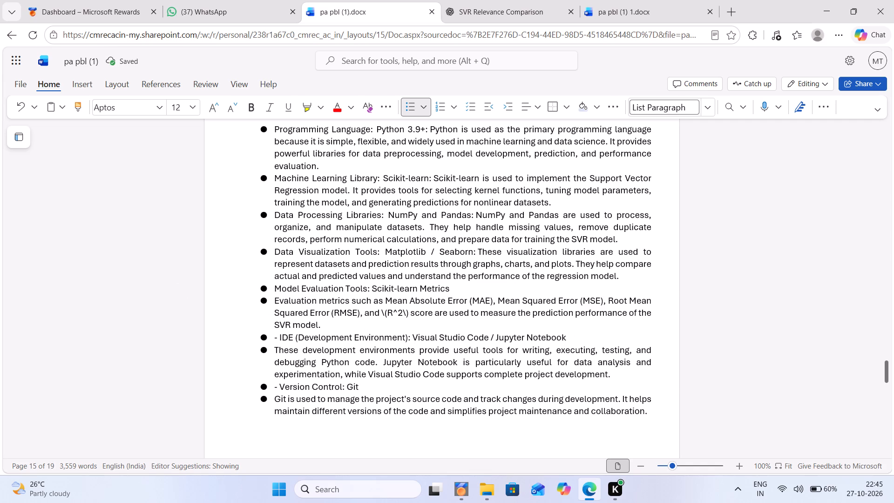
key(Down)
key(BackSpace)
key(BackSpace)
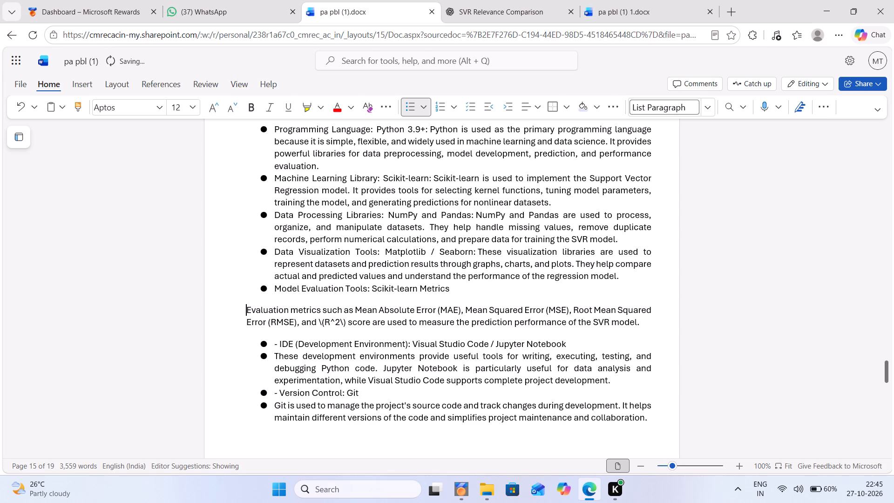
key(BackSpace)
text(:)
key(space)
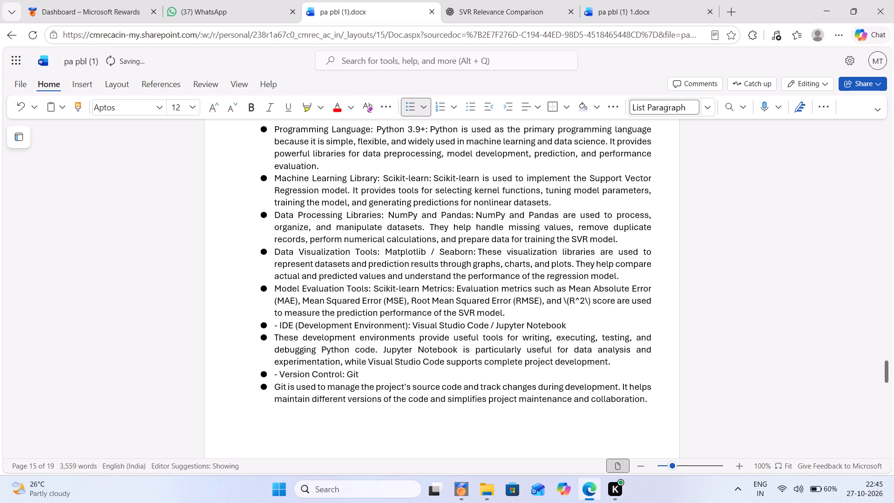
Remove the dash before IDE (Development Environment) and join its description onto the same bullet after a colon.
key(Down)
key(Down)
click(277, 324)
key(Right)
key(BackSpace)
key(BackSpace)
key(Down)
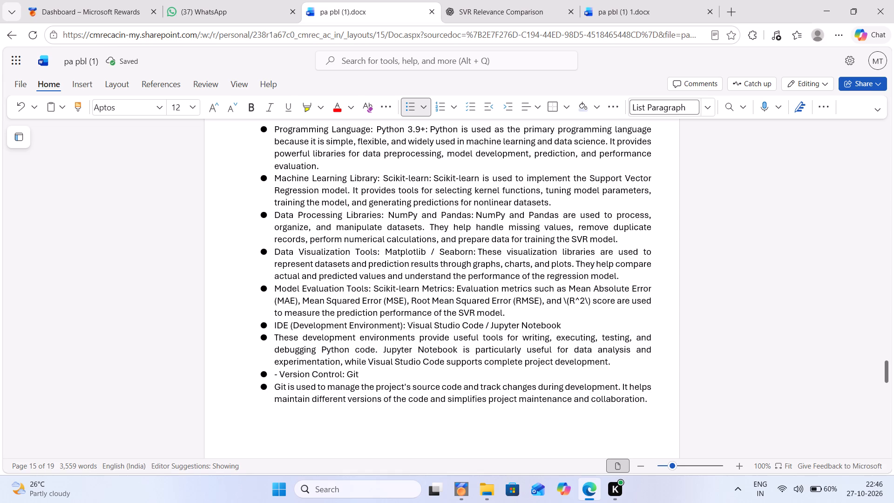
key(BackSpace)
key(BackSpace)
key(BackSpace)
text(:)
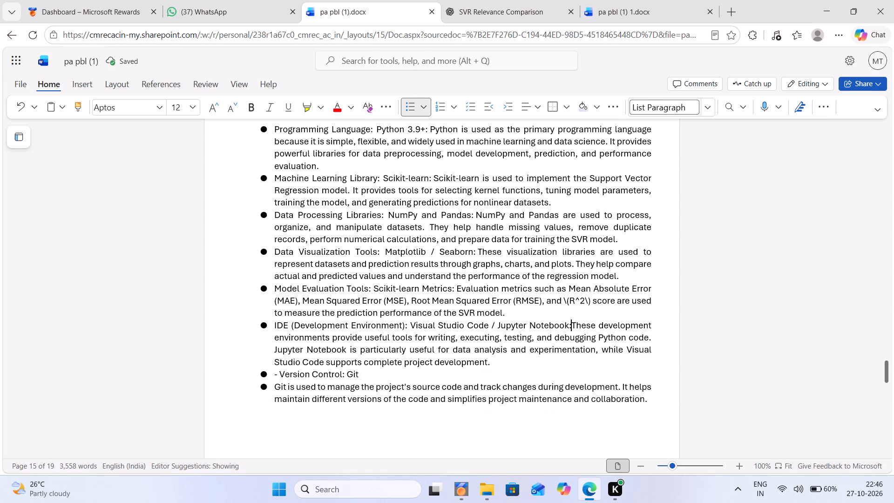
key(space)
Remove the dash before Version Control: Git and join its description onto the same bullet after a colon.
click(278, 371)
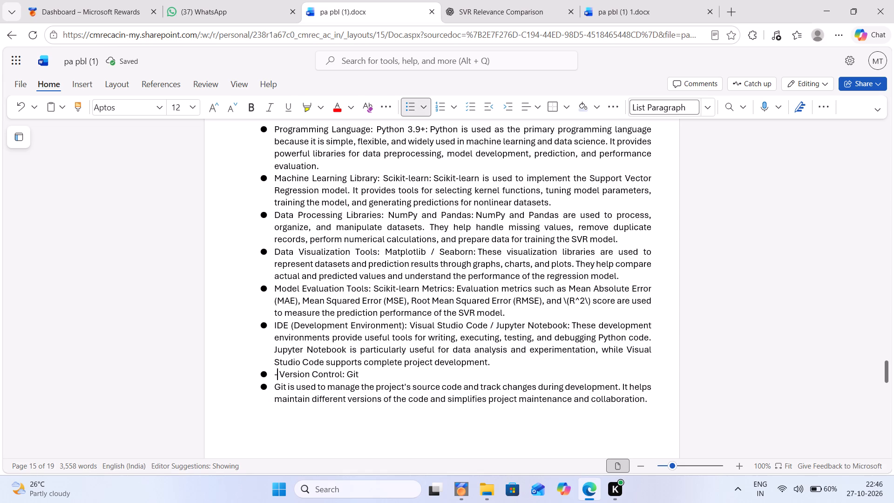
key(Right)
key(Right)
key(BackSpace)
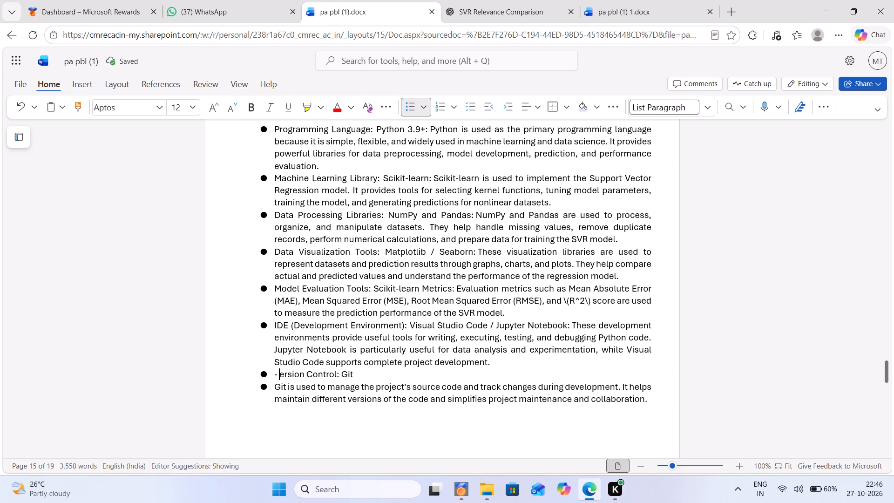
key(ctrl+z)
key(Left)
key(BackSpace)
key(BackSpace)
key(Down)
key(BackSpace)
key(BackSpace)
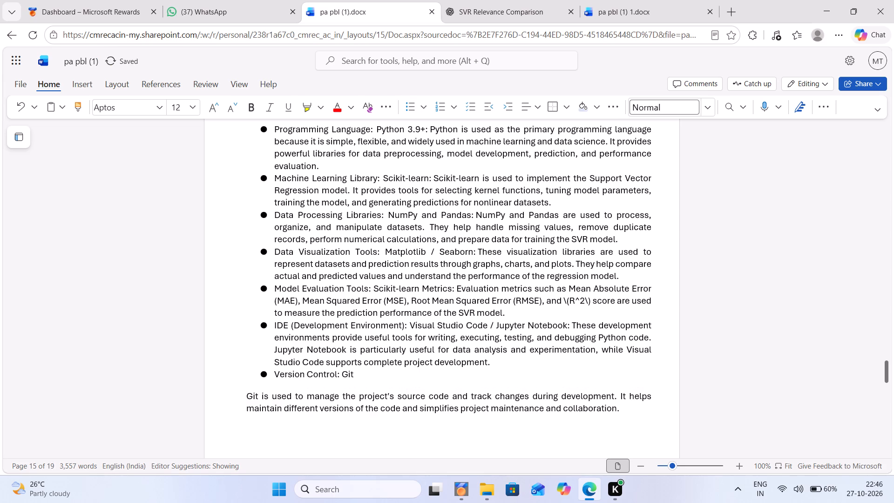
key(BackSpace)
text(:)
key(space)
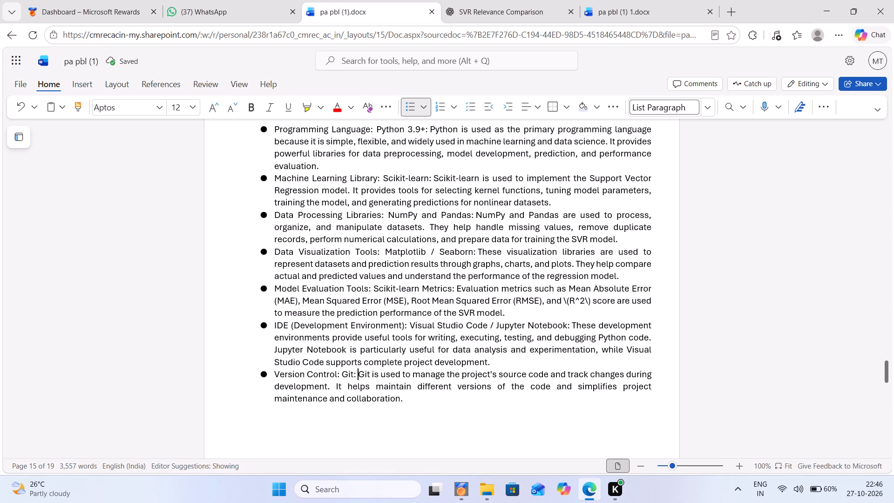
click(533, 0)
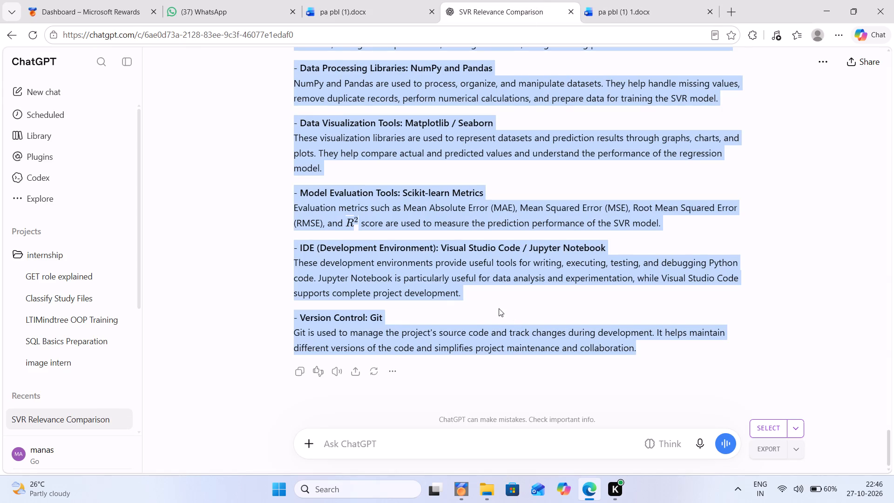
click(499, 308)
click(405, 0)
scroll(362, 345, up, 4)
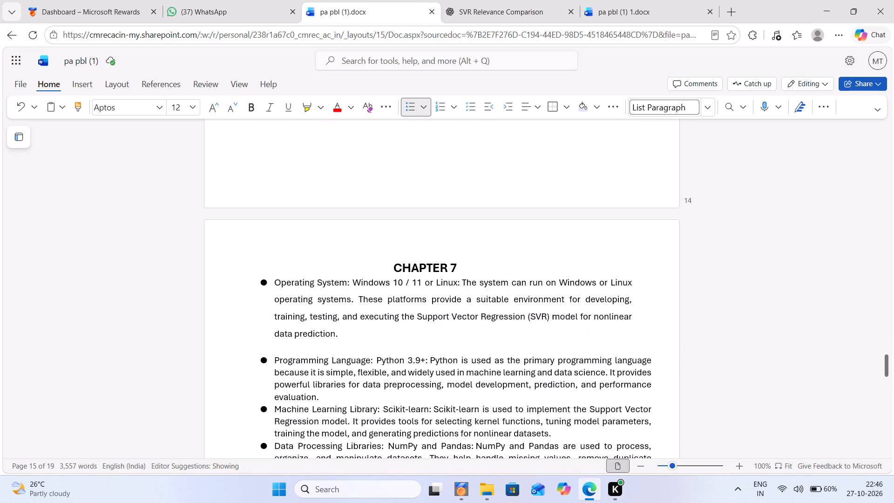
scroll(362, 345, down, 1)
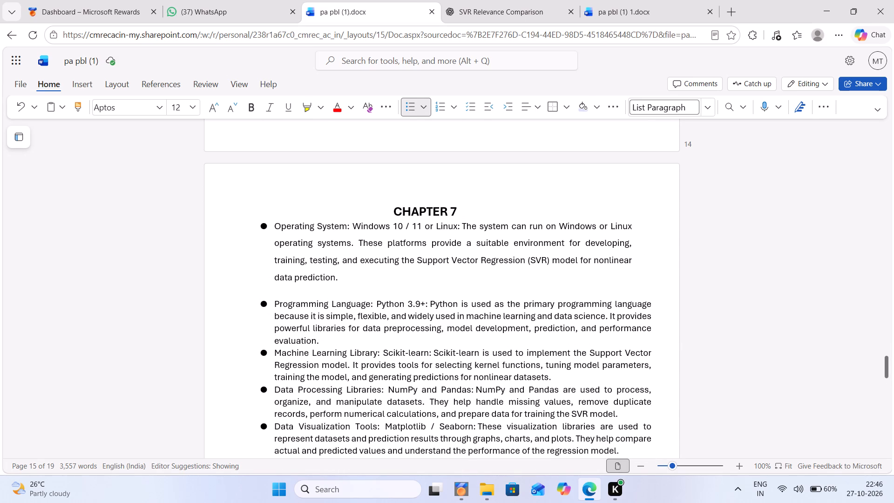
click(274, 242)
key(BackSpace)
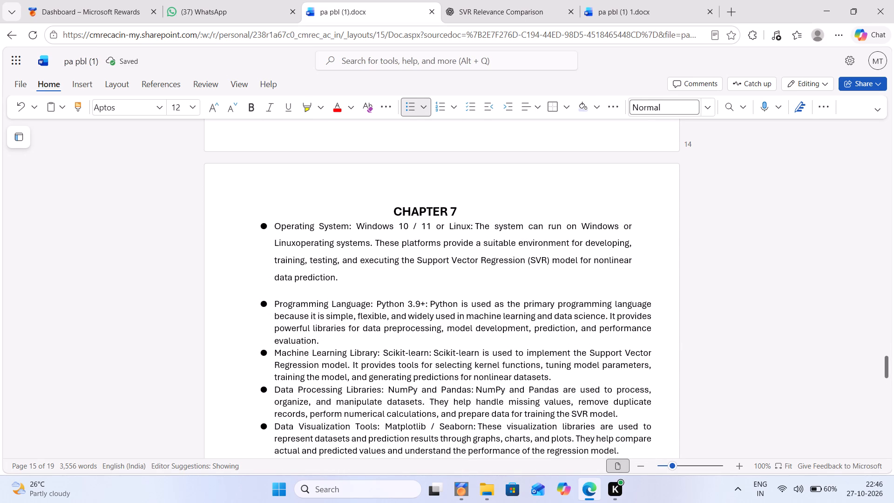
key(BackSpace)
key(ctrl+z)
Delete the entire Operating System: Windows 10 / 11 or Linux bullet text below the Chapter 7 heading.
drag(341, 281, 278, 232)
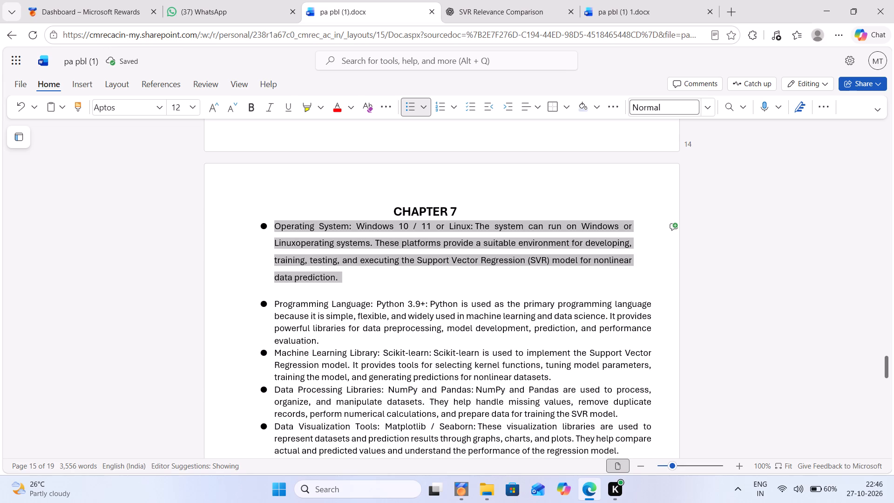
drag(278, 232, 276, 231)
key(BackSpace)
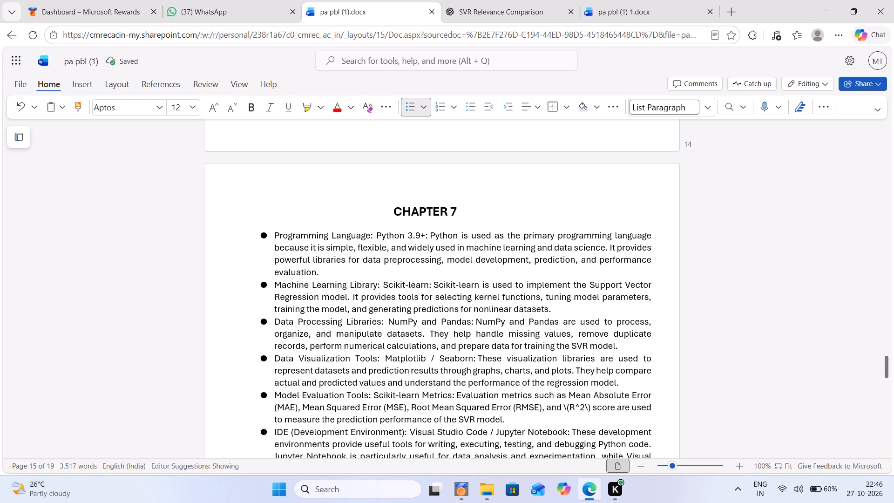
Bold the label "Programming Language: Python 3.9+:" and add an unbulleted blank line after its paragraph.
drag(274, 235, 381, 236)
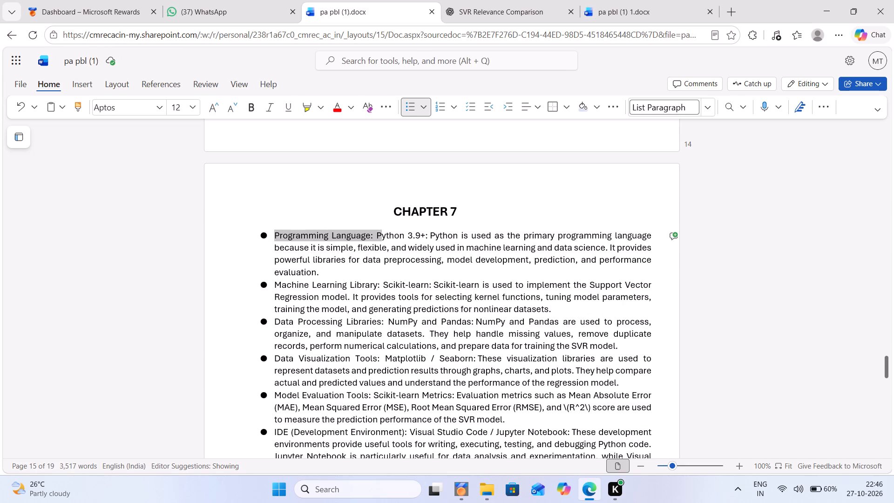
drag(381, 236, 429, 229)
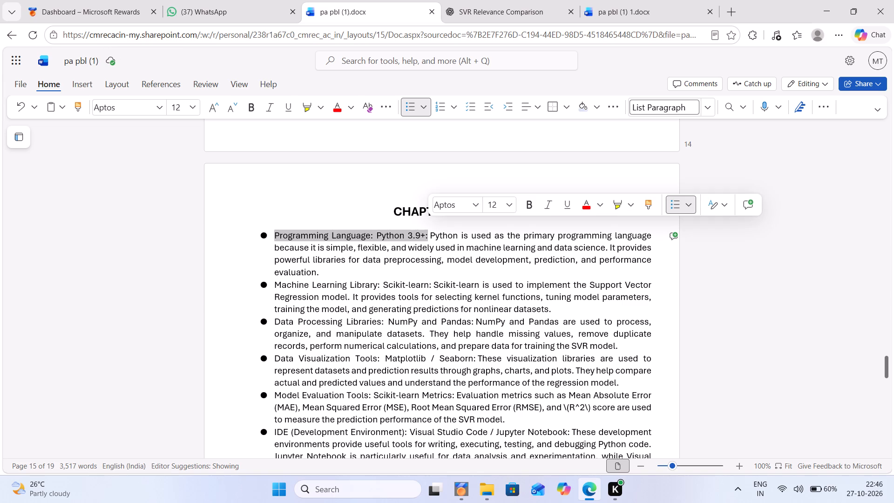
click(524, 205)
click(385, 269)
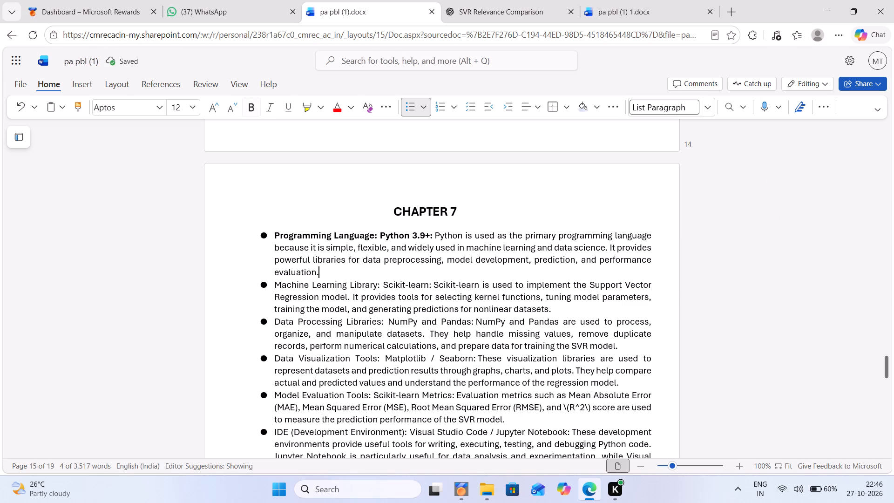
key(Return)
key(BackSpace)
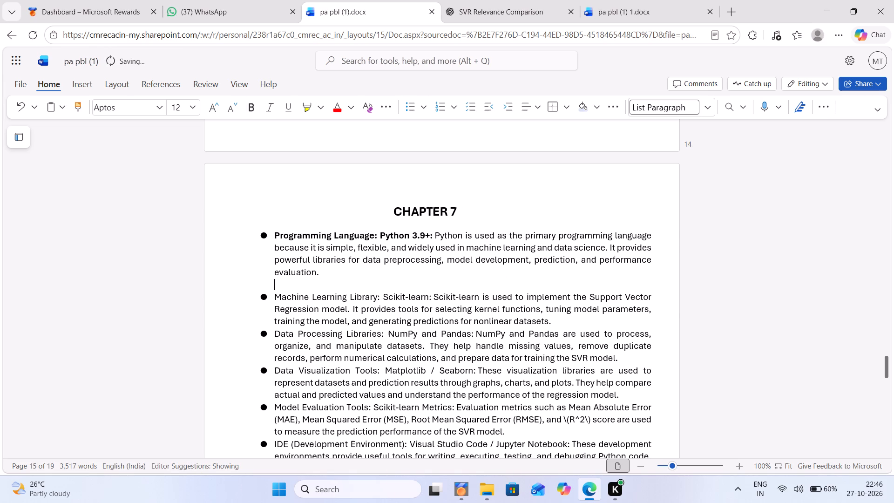
Bold the label "Machine Learning Library:" and add an unbulleted blank line after its paragraph.
drag(275, 299, 303, 292)
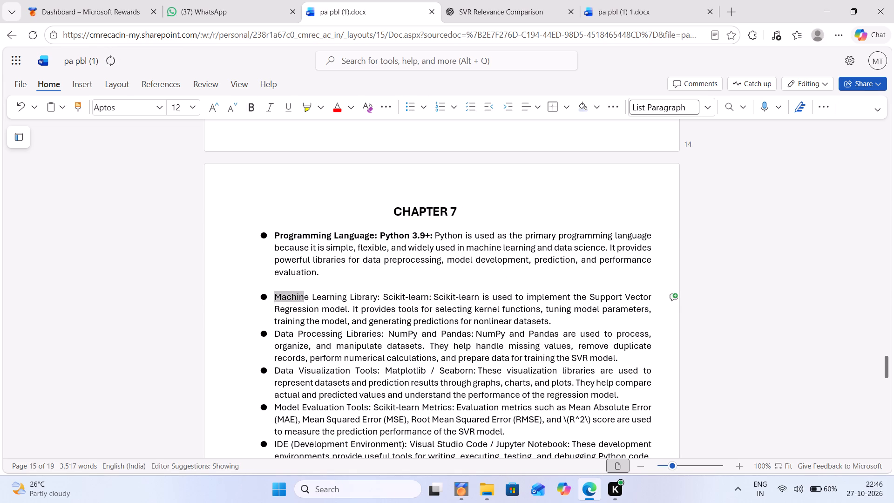
drag(303, 292, 380, 292)
click(481, 267)
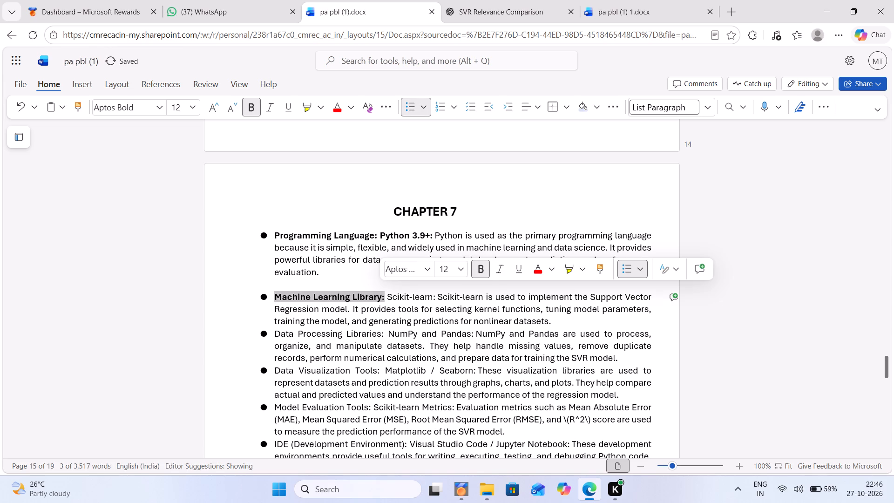
click(555, 320)
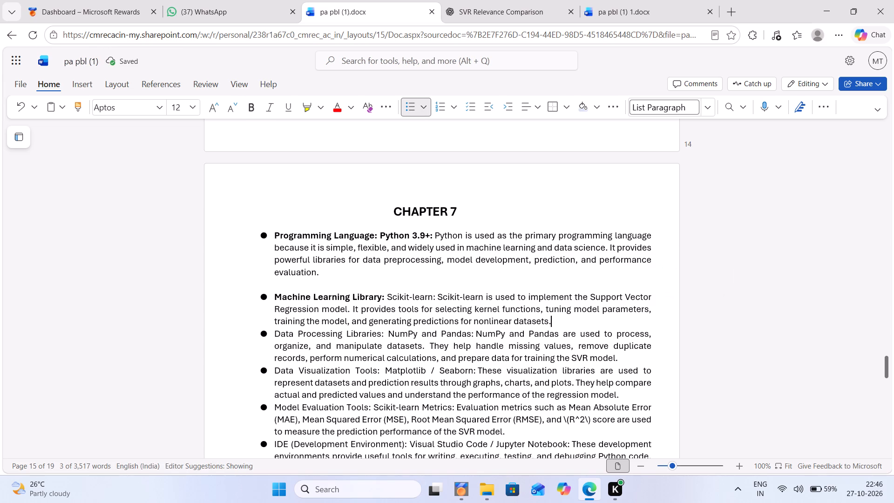
key(Return)
key(BackSpace)
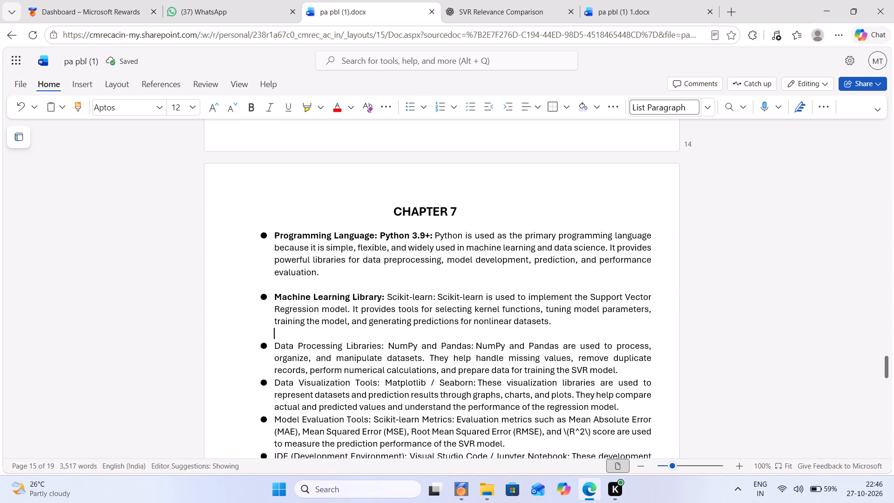
Bold the label "Data Processing Libraries:" and add an unbulleted blank line after its paragraph.
drag(274, 345, 384, 346)
click(488, 323)
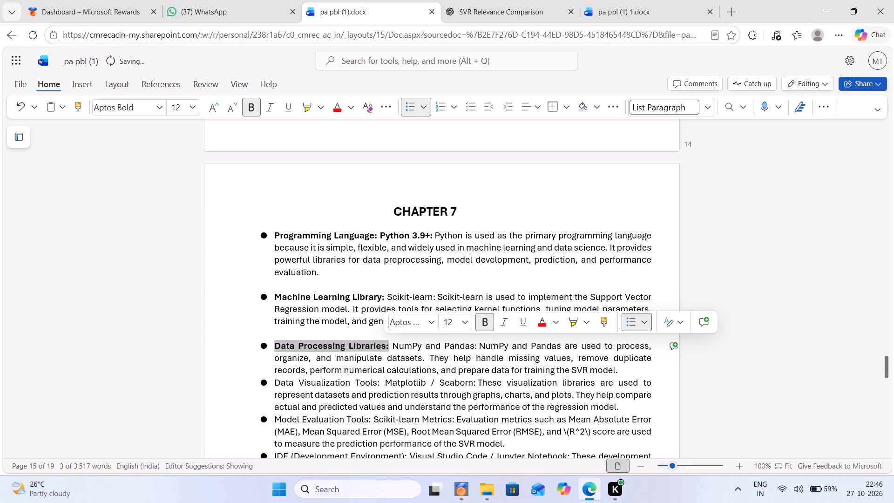
click(618, 369)
key(Return)
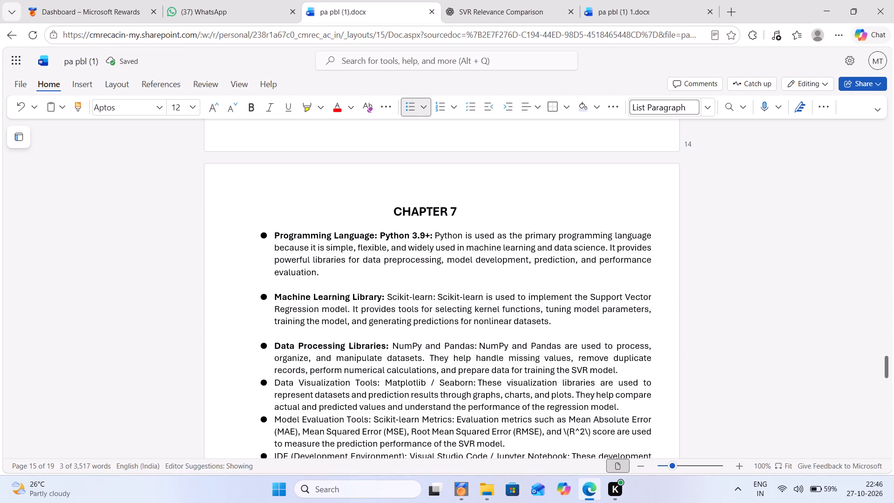
key(BackSpace)
Bold the label "Data Visualization Tools:" and add an unbulleted blank line after its paragraph.
scroll(438, 305, down, 3)
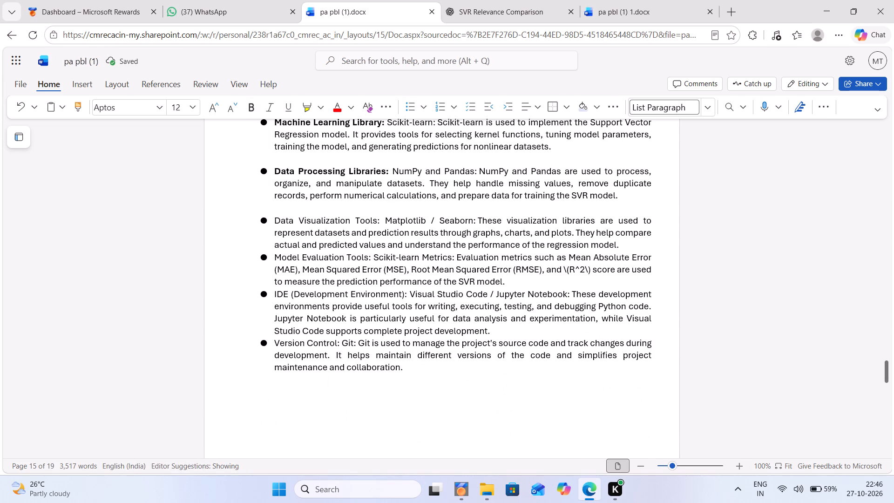
drag(273, 221, 385, 220)
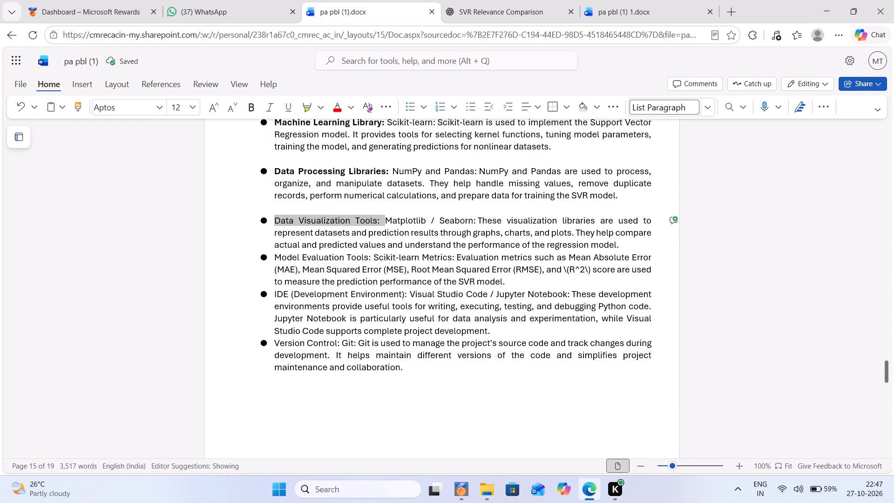
drag(385, 220, 379, 220)
click(483, 193)
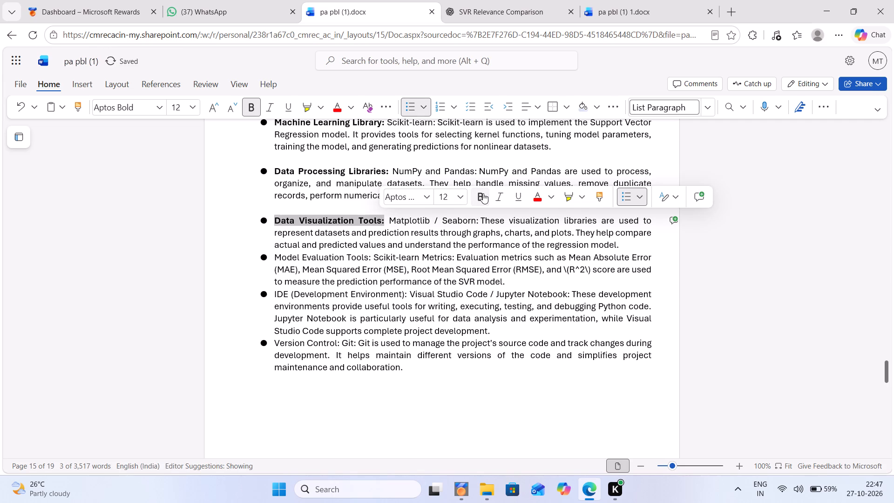
click(623, 244)
key(Return)
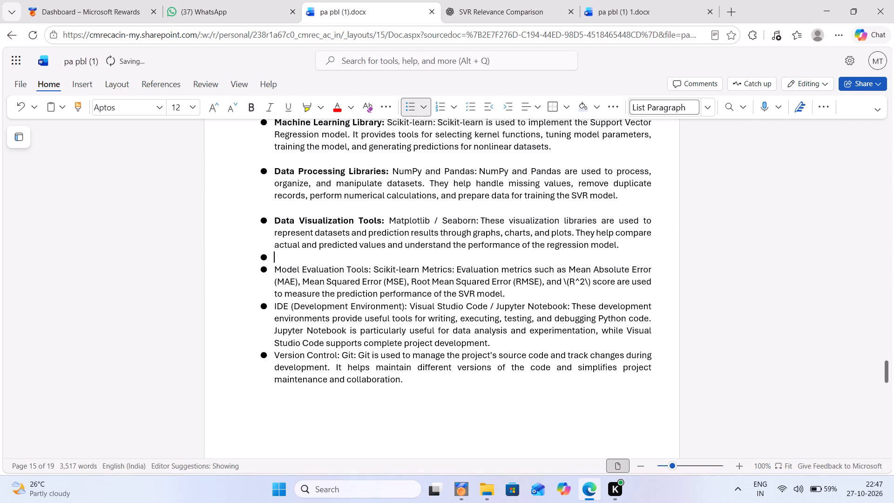
key(BackSpace)
Bold the label "Model Evaluation Tools: Scikit-learn Metrics:" and add an unbulleted blank line after its paragraph.
drag(275, 266, 451, 266)
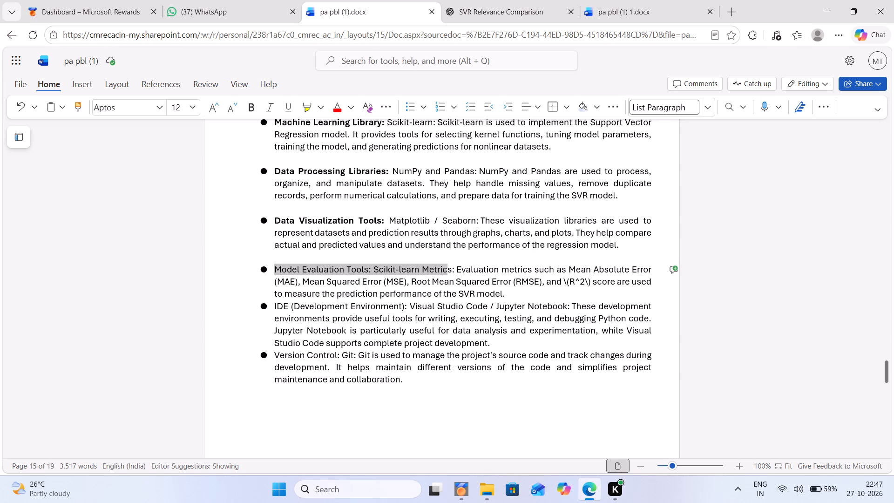
drag(451, 266, 455, 266)
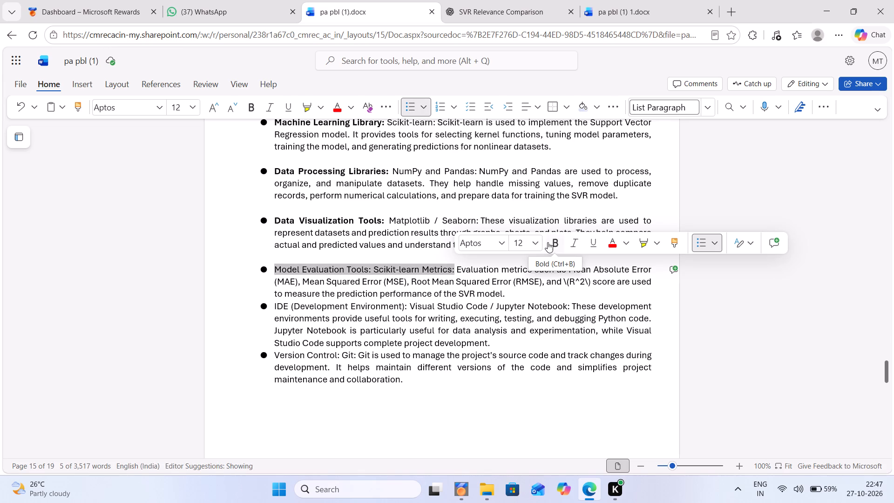
click(548, 242)
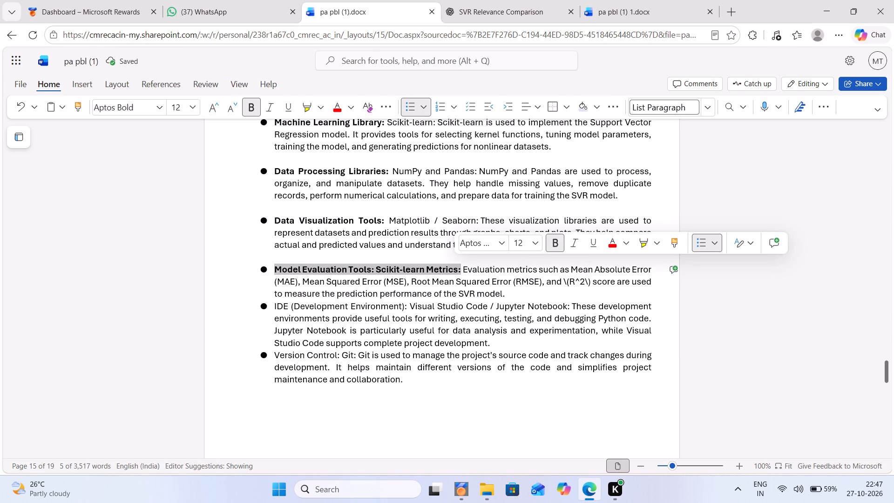
click(517, 289)
key(Return)
key(BackSpace)
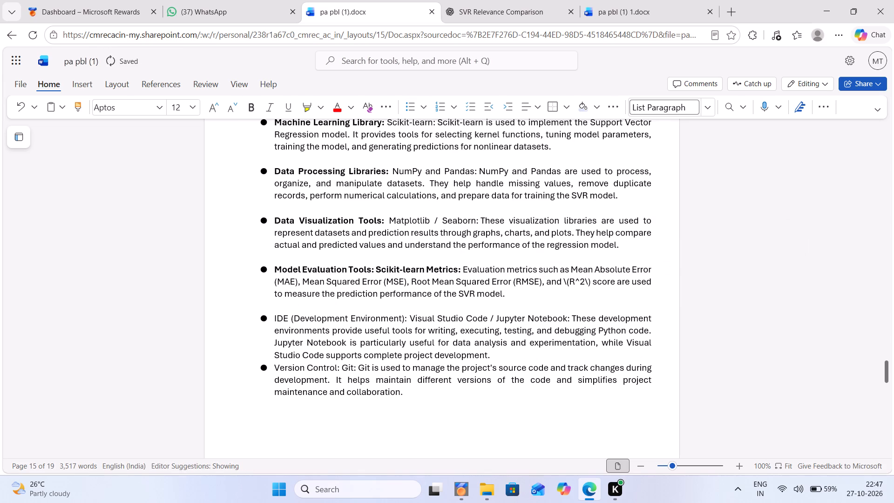
Bold the label "IDE (Development Environment):" and add an unbulleted blank line after its paragraph.
drag(276, 319, 366, 313)
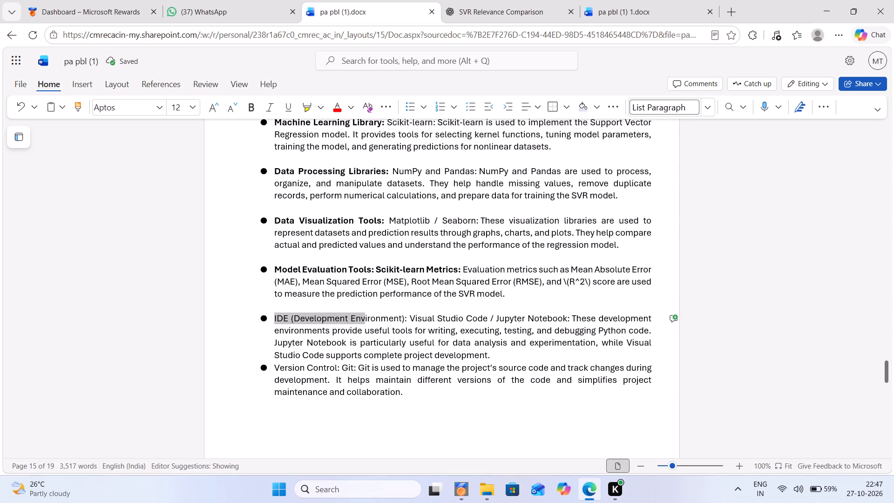
drag(366, 313, 409, 314)
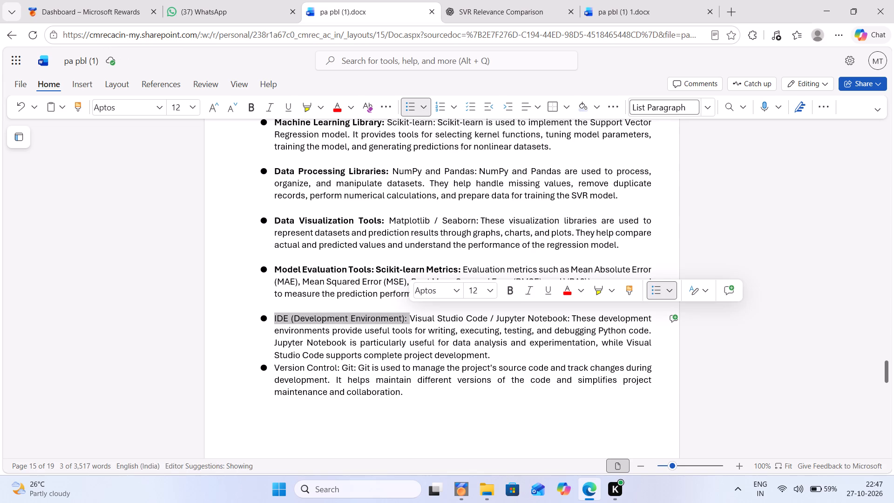
click(506, 286)
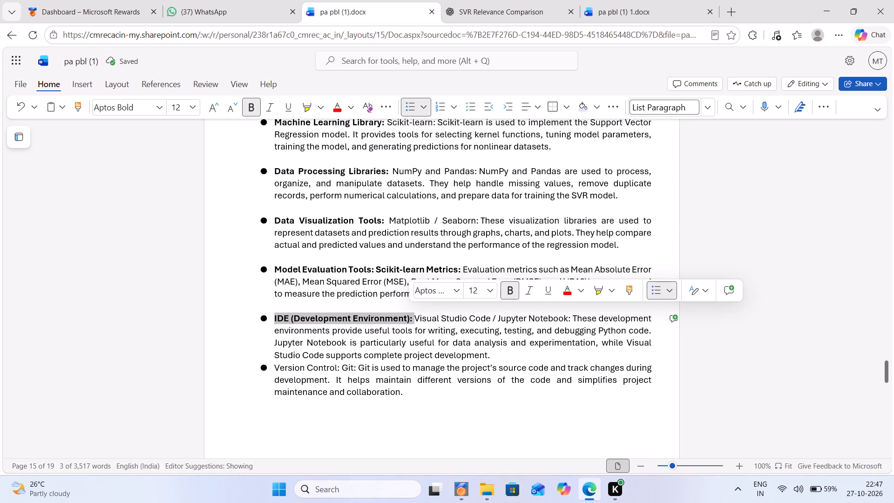
click(512, 357)
key(Return)
key(BackSpace)
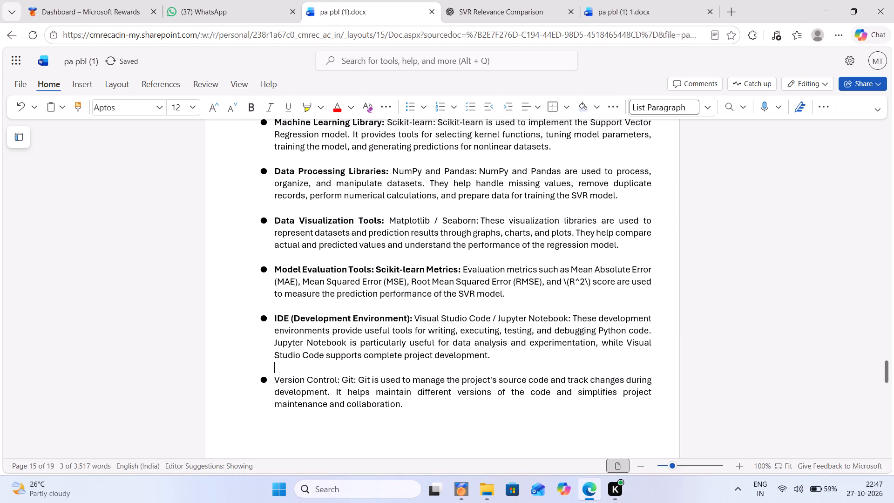
Bold the label "Version Control: Git:" in the last software requirement bullet.
drag(274, 381, 313, 377)
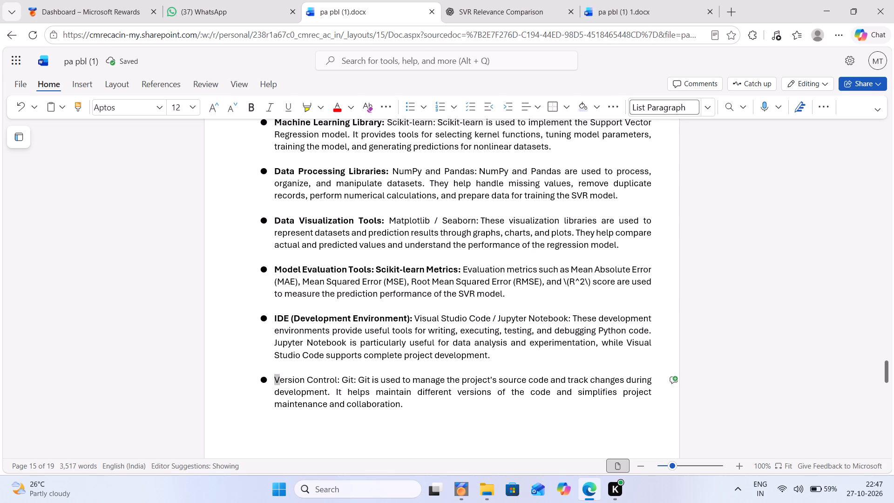
drag(313, 377, 359, 377)
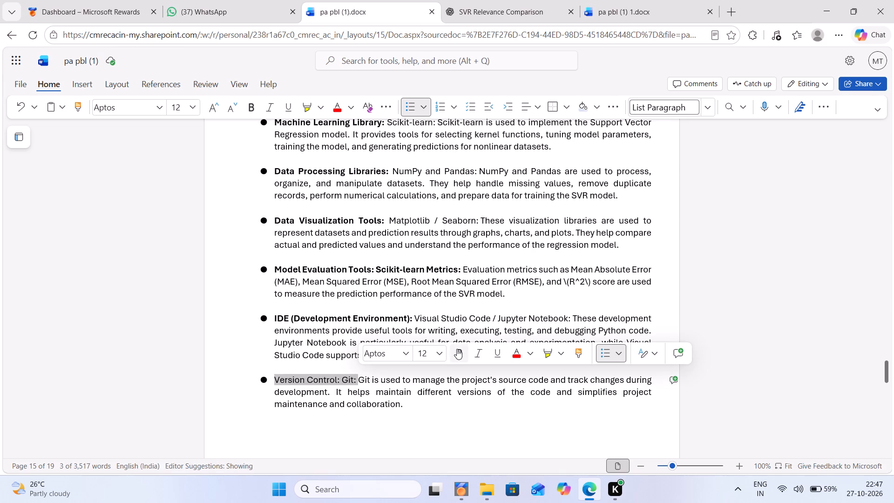
click(457, 349)
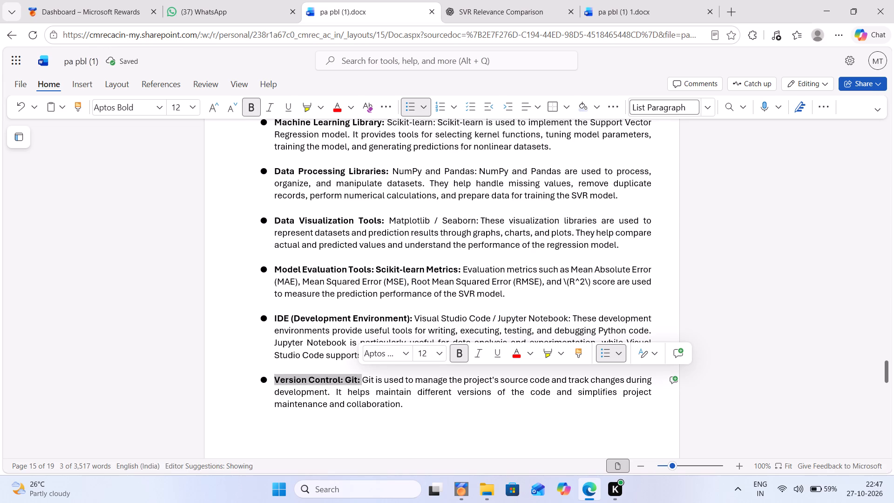
click(411, 404)
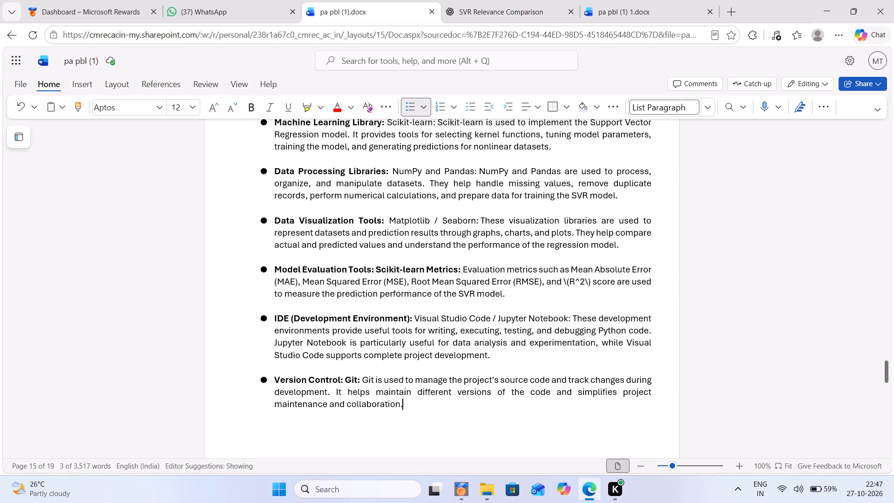
scroll(340, 322, down, 4)
scroll(339, 318, up, 2)
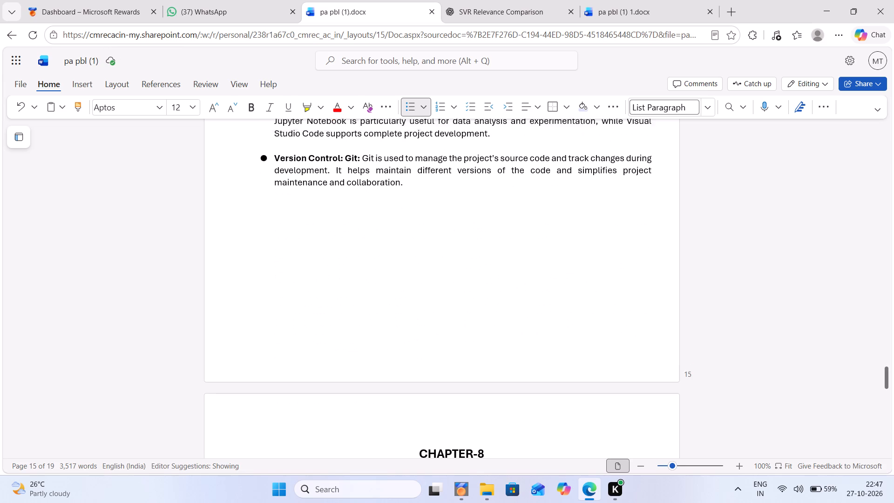
click(463, 0)
scroll(386, 236, up, 5)
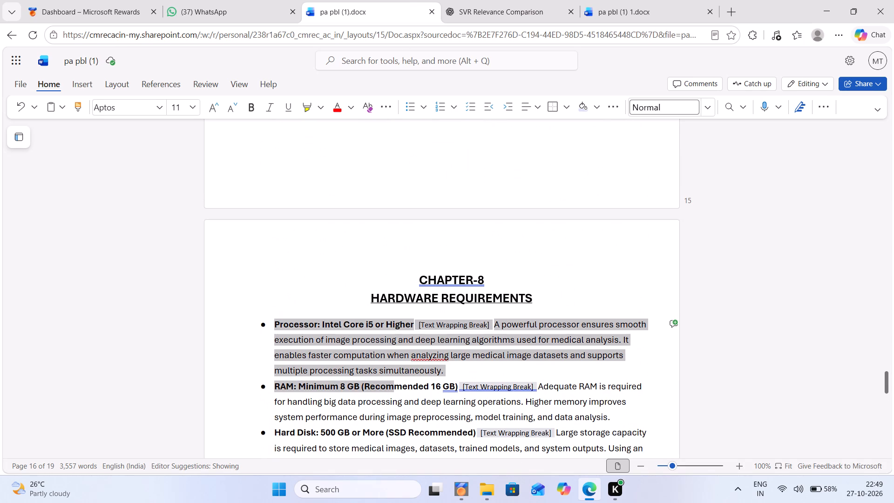
drag(397, 387, 465, 394)
scroll(412, 406, down, 6)
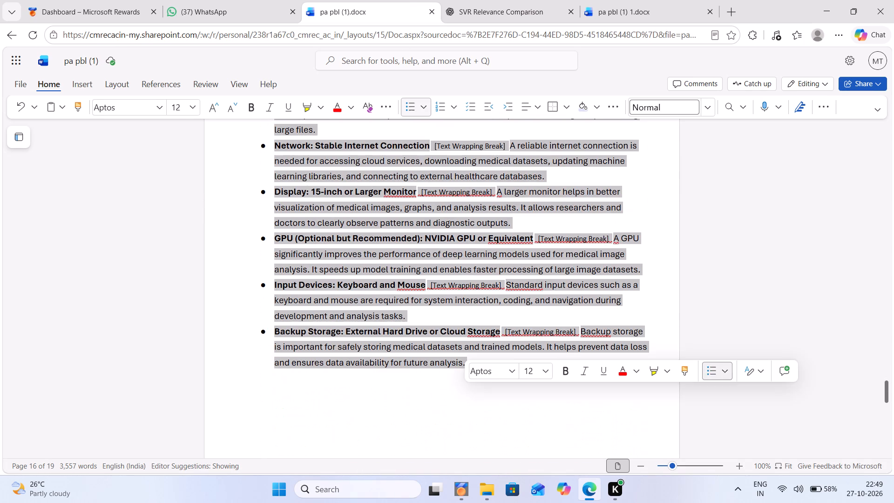
key(ctrl+v)
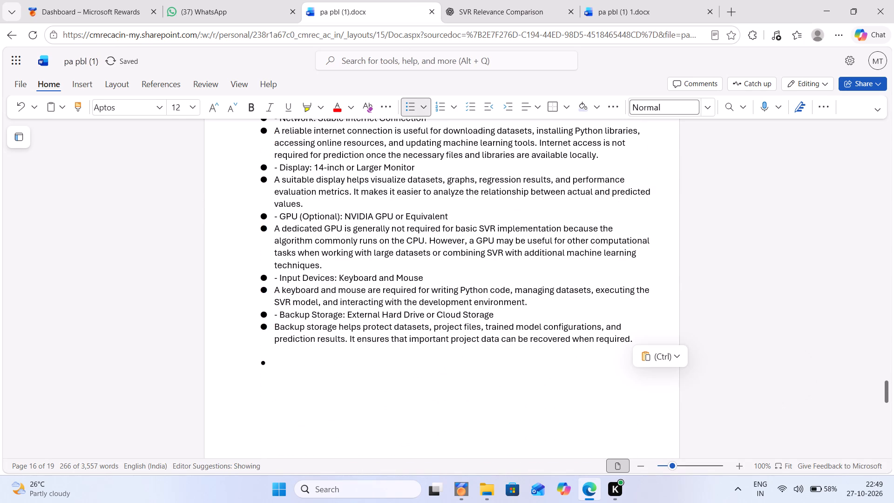
Remove the dash before the Processor heading and merge it with its description in one bullet, separated by a colon and a space.
scroll(342, 290, up, 6)
click(292, 317)
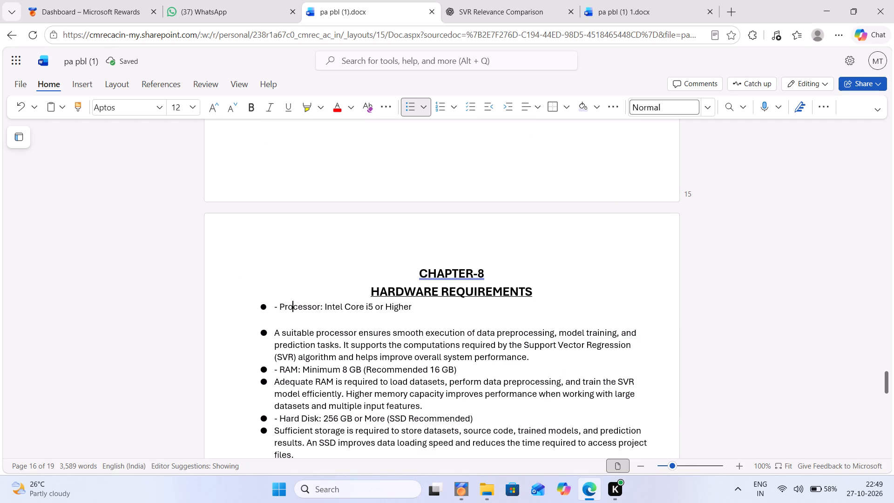
click(279, 306)
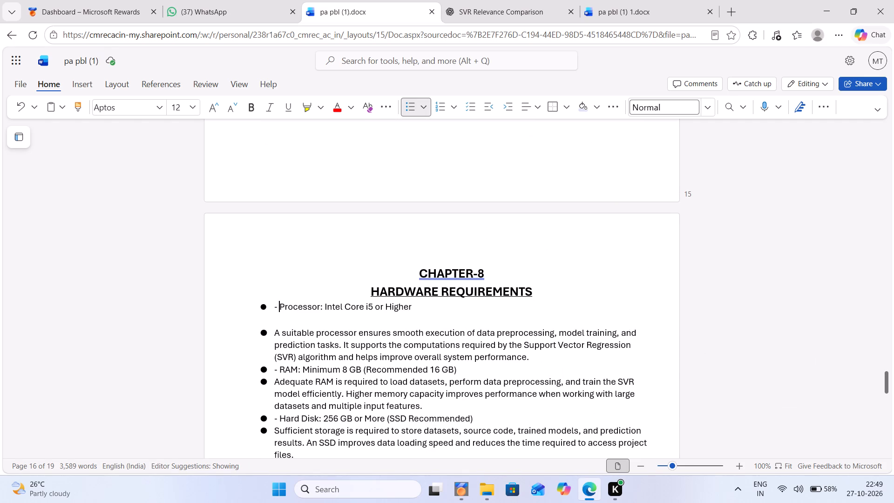
key(BackSpace)
key(BackSpace)
key(Down)
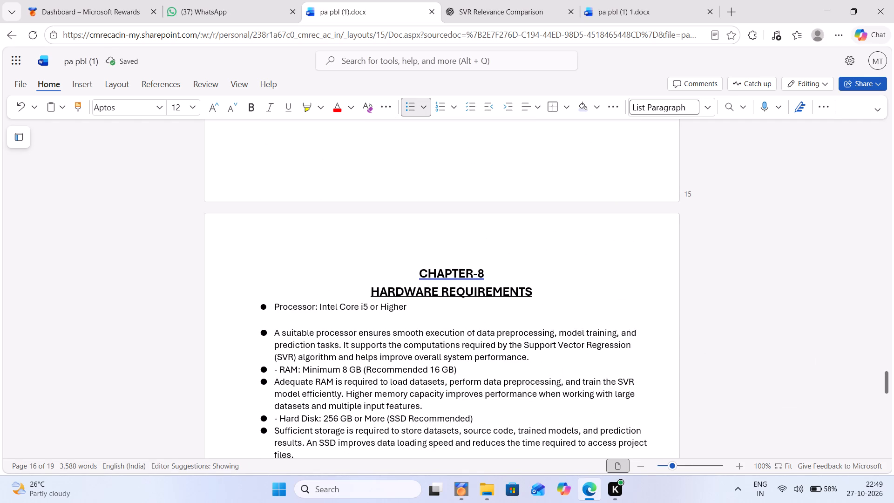
key(BackSpace)
key(BackSpace)
key(BackSpace)
text(:)
key(space)
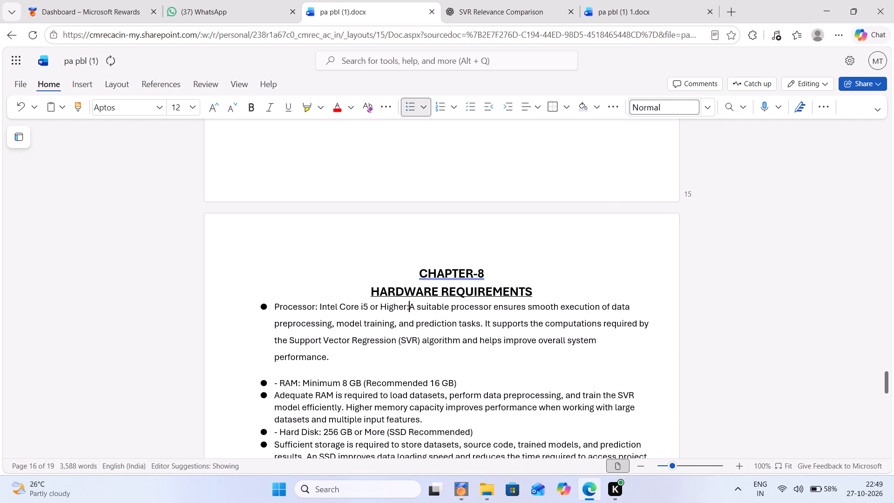
Remove the dash before the RAM heading and merge it with its description in one bullet, separated by a colon and a space.
click(278, 381)
key(Right)
key(BackSpace)
key(BackSpace)
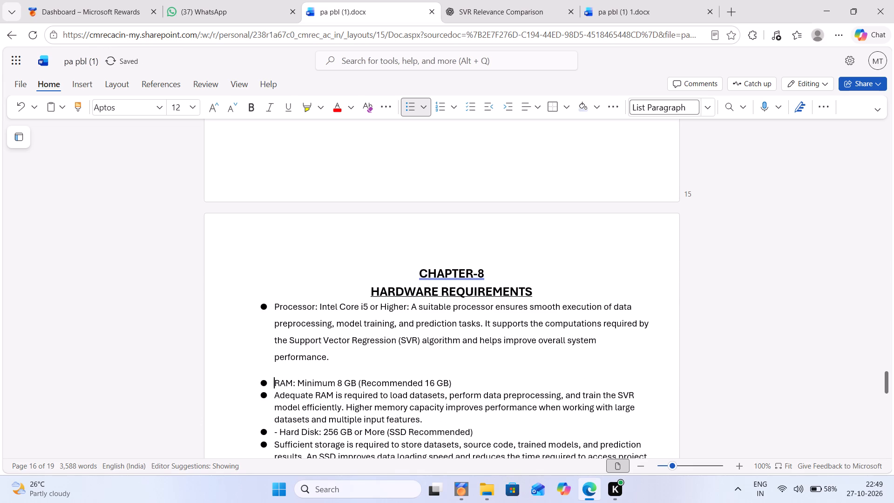
key(Down)
key(BackSpace)
key(BackSpace)
key(BackSpace)
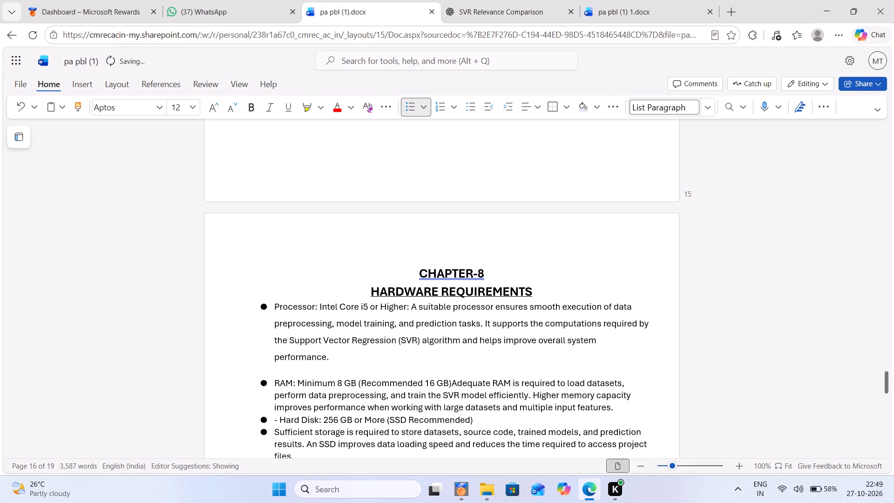
text(:)
key(space)
Remove the dash before the Hard Disk heading and merge it with its description in one bullet, separated by a colon and a space.
scroll(279, 378, down, 1)
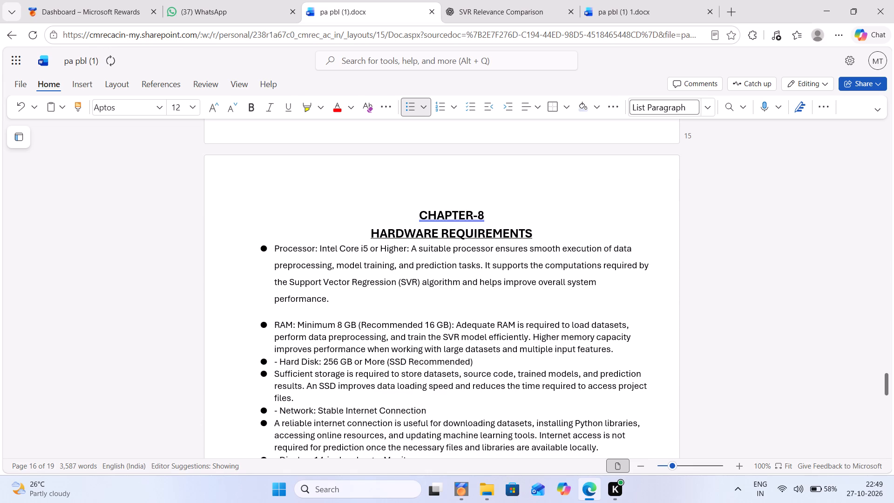
click(282, 363)
key(BackSpace)
key(BackSpace)
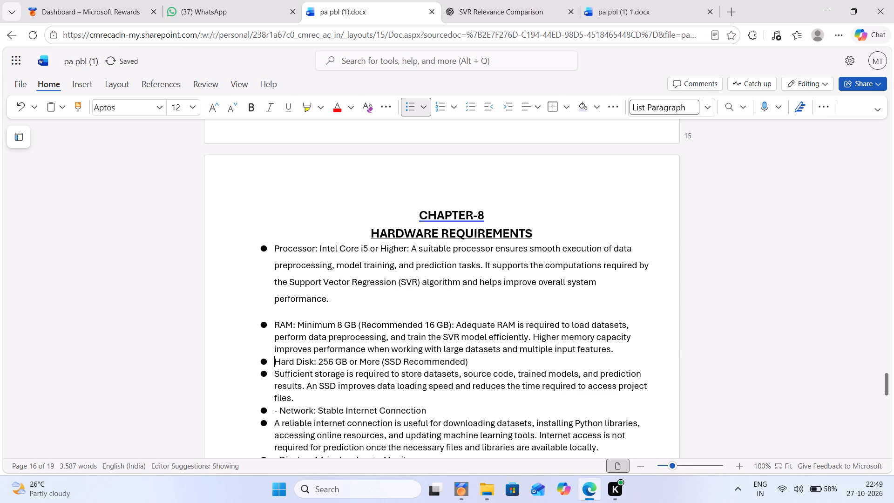
key(Down)
key(BackSpace)
key(BackSpace)
key(BackSpace)
text(:)
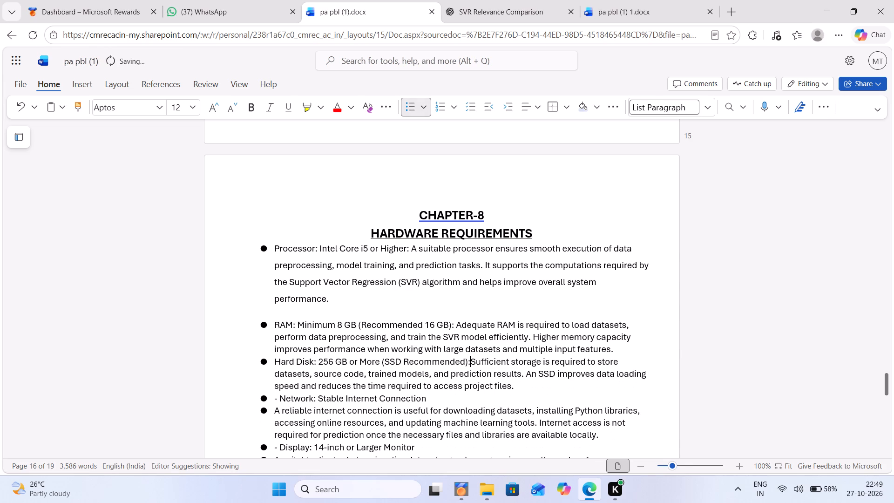
key(space)
Remove the dash before the Network heading and merge it with its description in one bullet, separated by a colon and a space.
scroll(271, 354, down, 2)
click(279, 284)
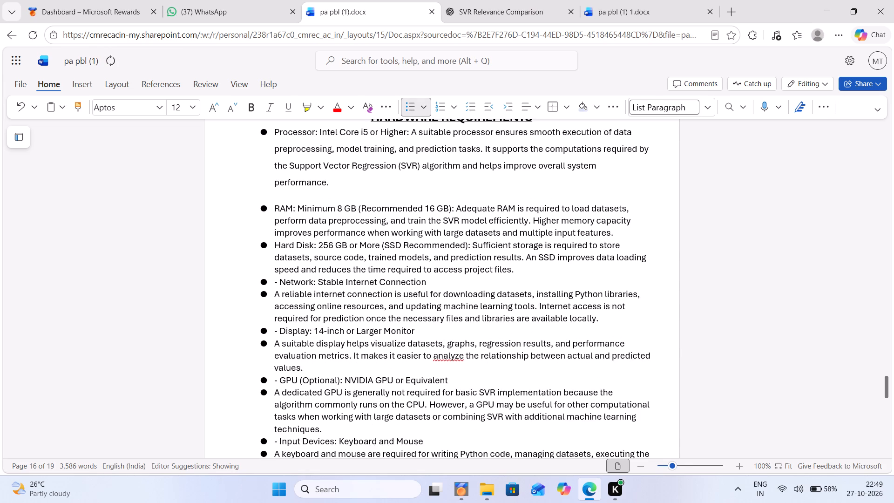
key(BackSpace)
key(BackSpace)
key(Down)
key(BackSpace)
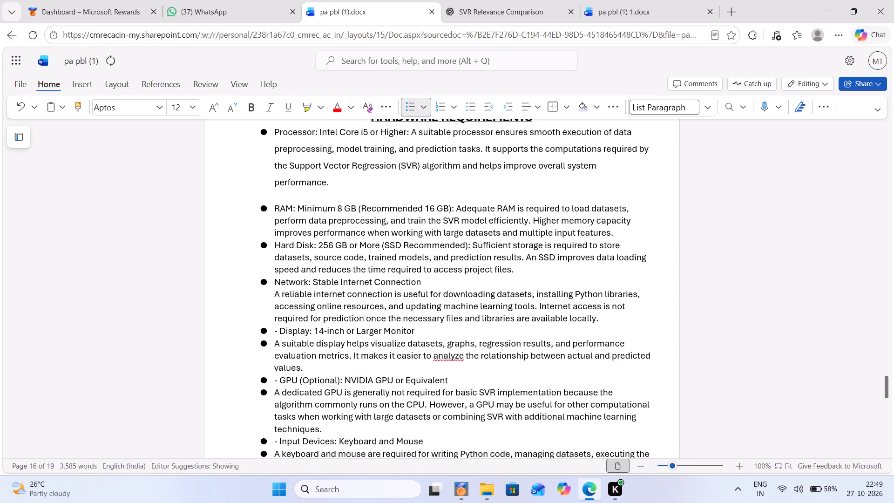
key(BackSpace)
key(BackSpace)
text(:)
key(space)
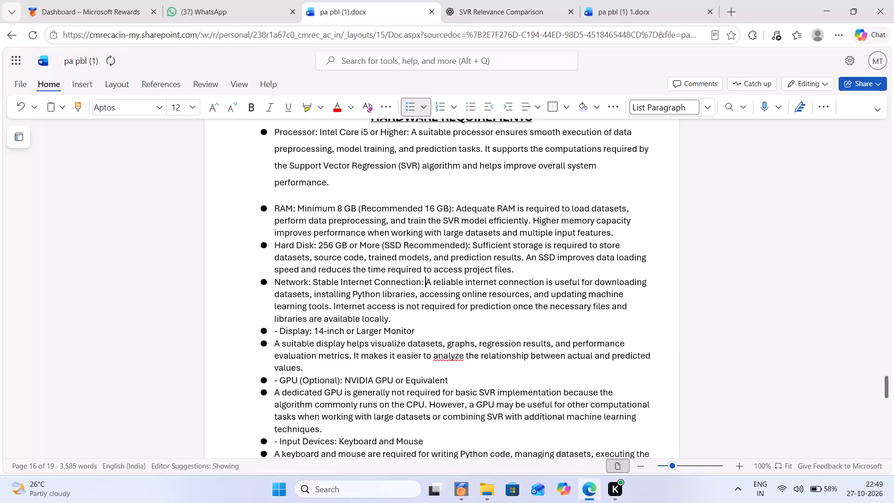
Remove the dash before the Display heading and merge it with its description in one bullet, separated by a colon and a space.
click(278, 330)
key(Right)
key(BackSpace)
key(BackSpace)
key(Down)
key(BackSpace)
key(BackSpace)
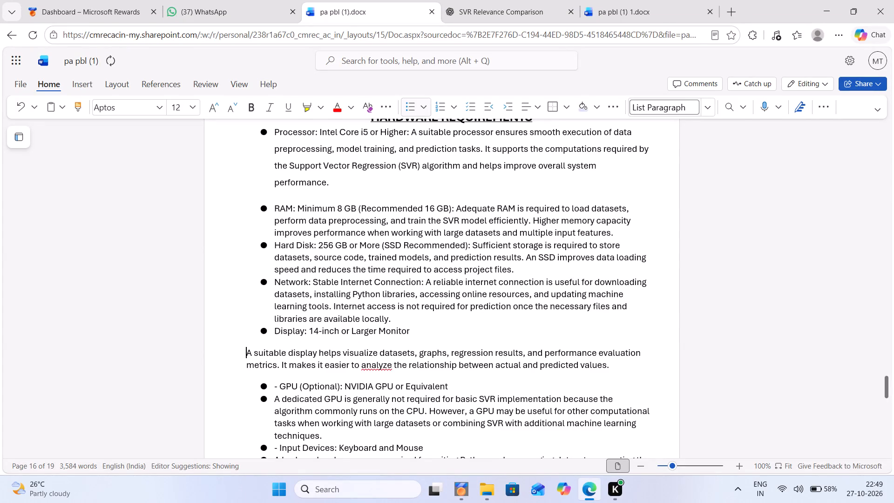
key(BackSpace)
text(:)
key(space)
scroll(291, 318, down, 1)
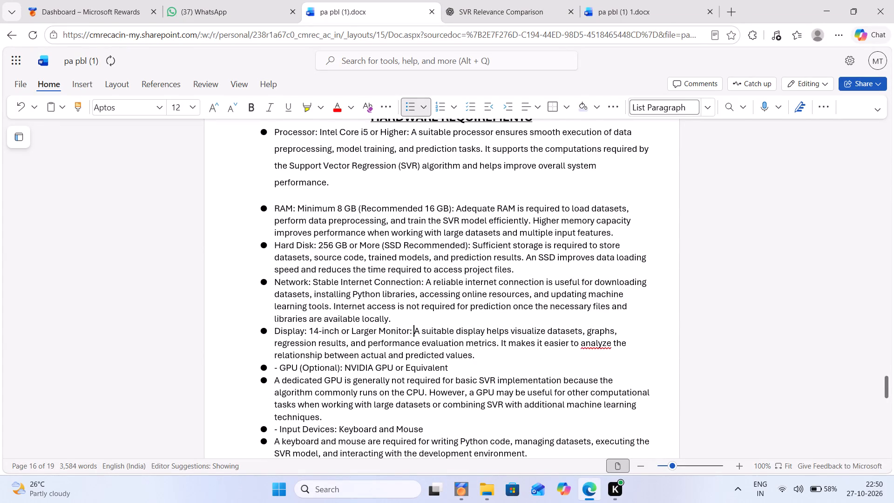
Remove the dash before the GPU heading and merge it with its description in one bullet, separated by a colon and a space.
scroll(291, 318, down, 1)
click(280, 249)
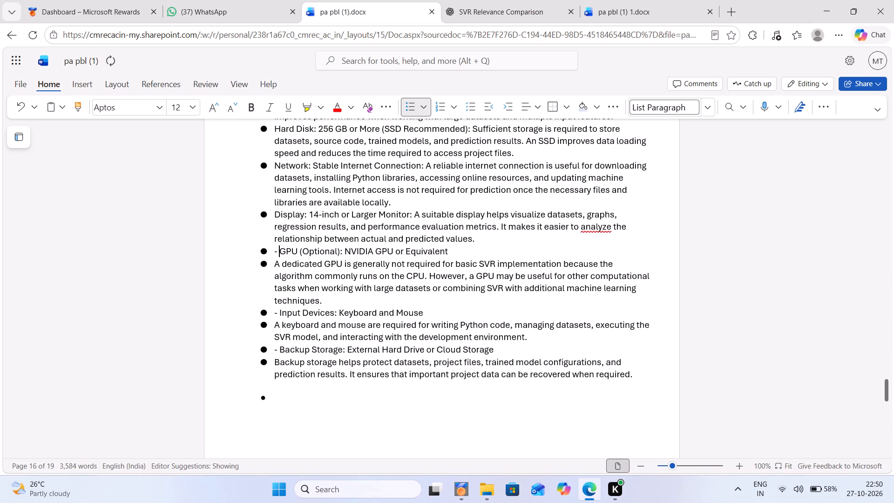
key(BackSpace)
key(BackSpace)
key(Down)
key(BackSpace)
key(BackSpace)
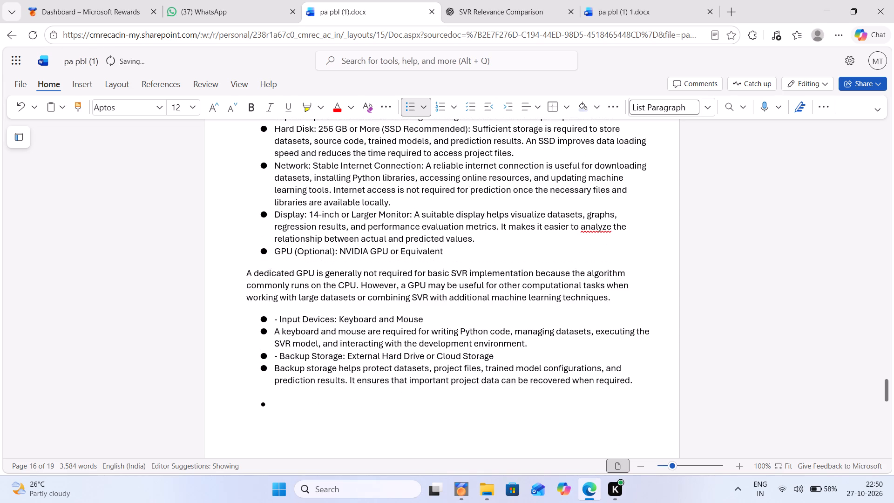
key(BackSpace)
text(:)
key(space)
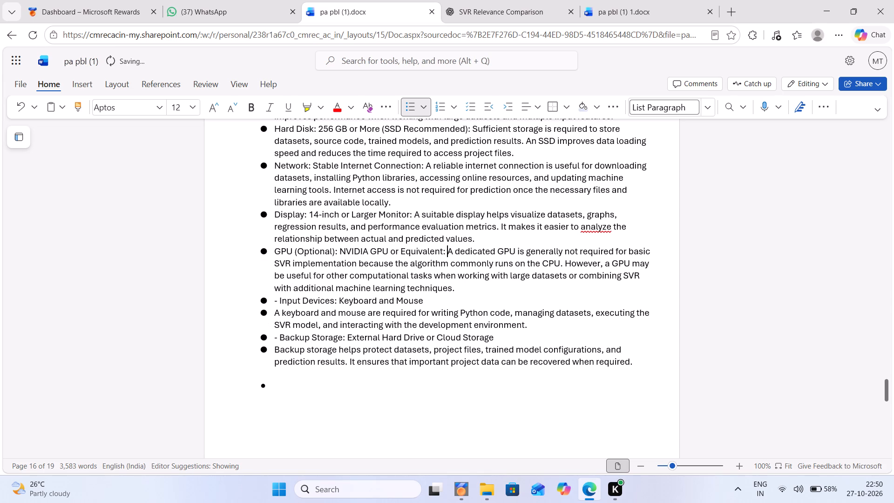
Remove the dash before the Input Devices heading and merge it with its description in one bullet, separated by a colon and a space.
click(278, 298)
key(Right)
key(BackSpace)
key(BackSpace)
key(Down)
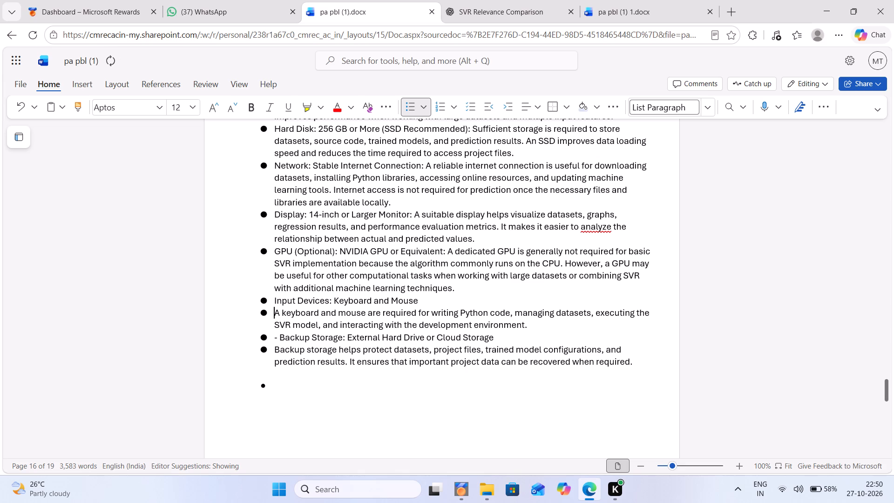
key(BackSpace)
key(BackSpace)
key(BackSpace)
text(:)
key(space)
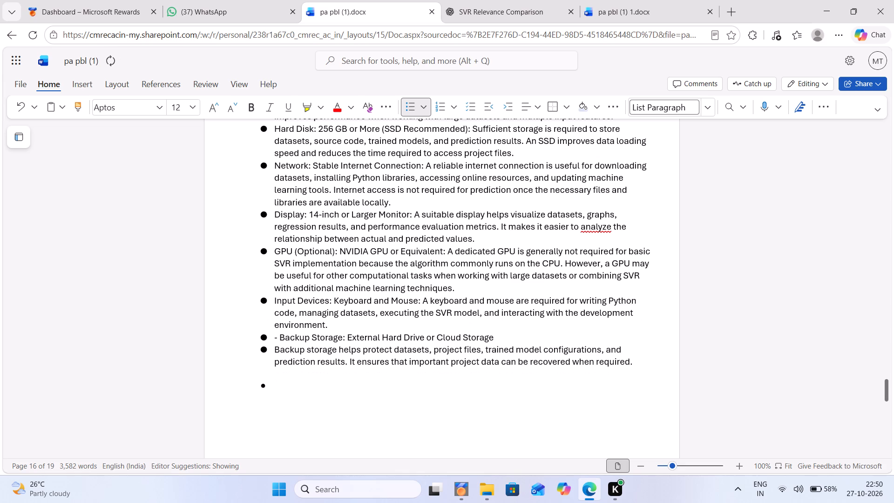
Remove the dash before the Backup Storage heading and merge it with its description in one bullet, separated by a colon and a space.
click(278, 338)
key(Right)
key(BackSpace)
key(BackSpace)
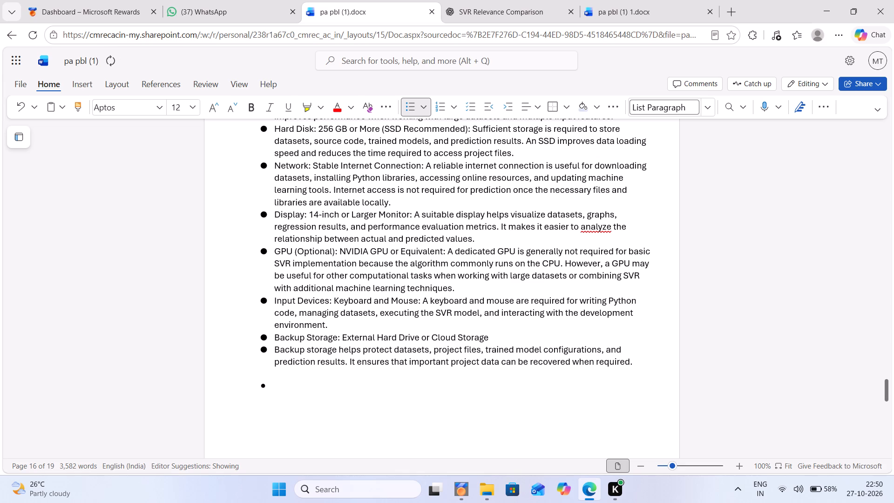
key(Down)
key(BackSpace)
key(BackSpace)
key(BackSpace)
text(:)
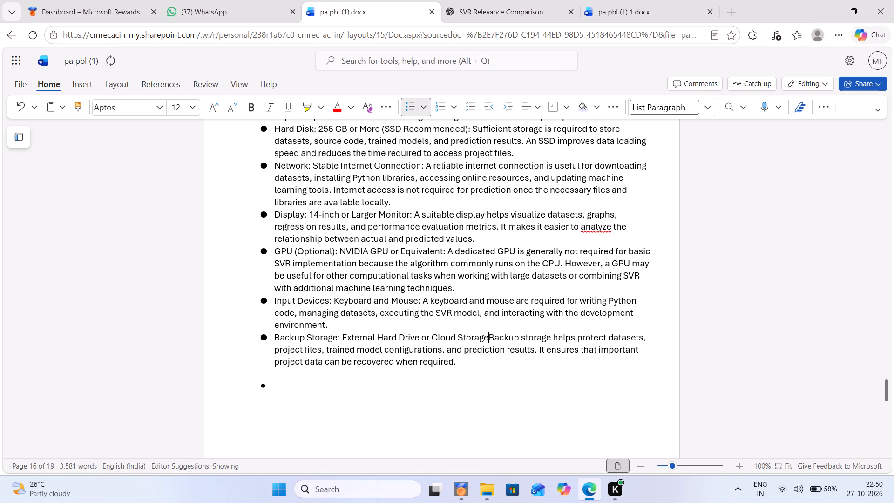
key(space)
Turn the empty bullet after the Backup Storage item into plain blank lines above the Chapter 9 heading.
scroll(334, 365, down, 3)
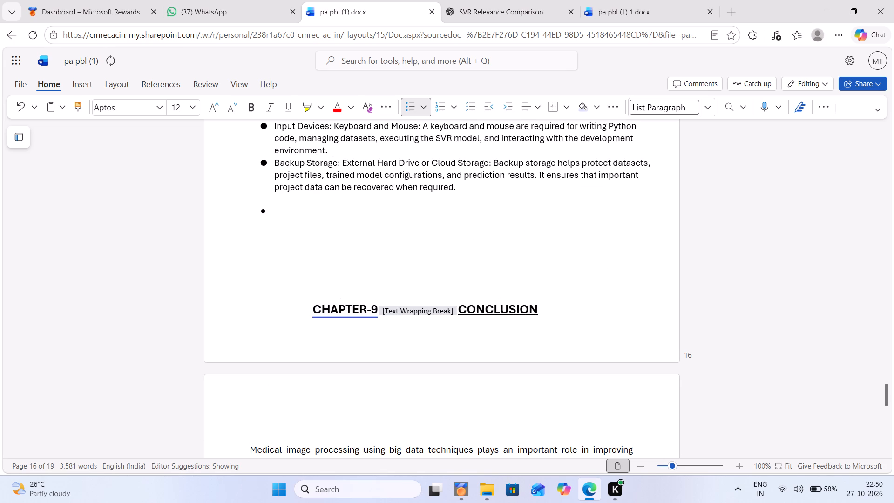
click(294, 205)
key(Return)
key(Return)
Delete the entire Processor bullet under the Chapter 8 Hardware Requirements heading.
scroll(306, 212, up, 8)
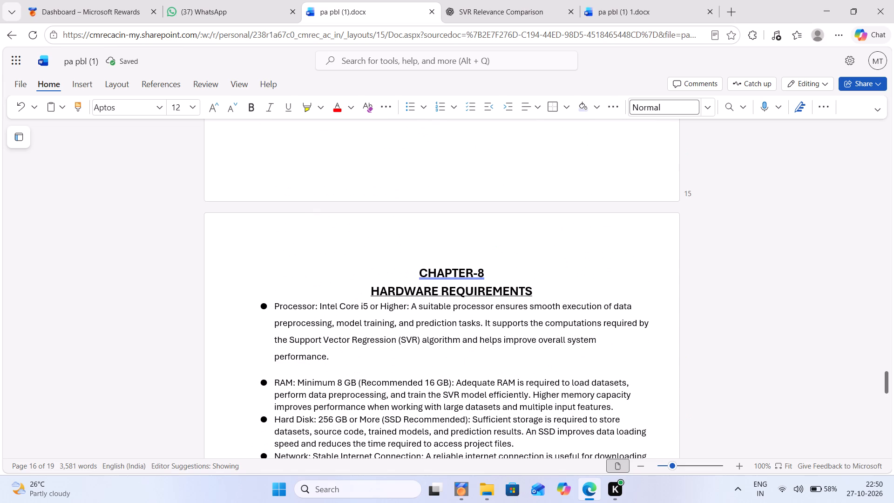
scroll(342, 249, down, 1)
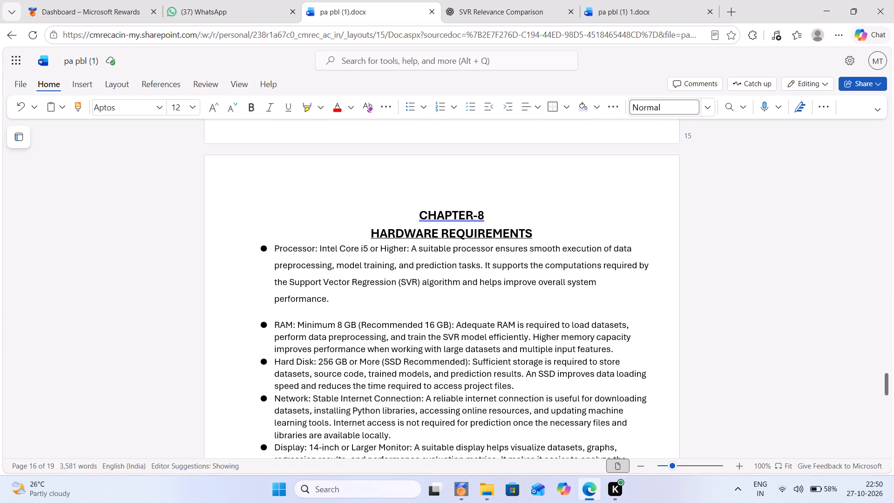
drag(275, 249, 361, 308)
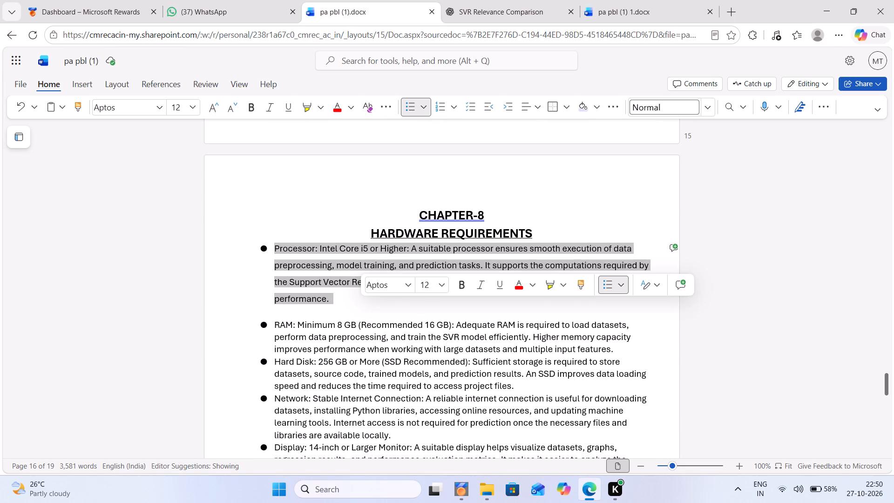
key(BackSpace)
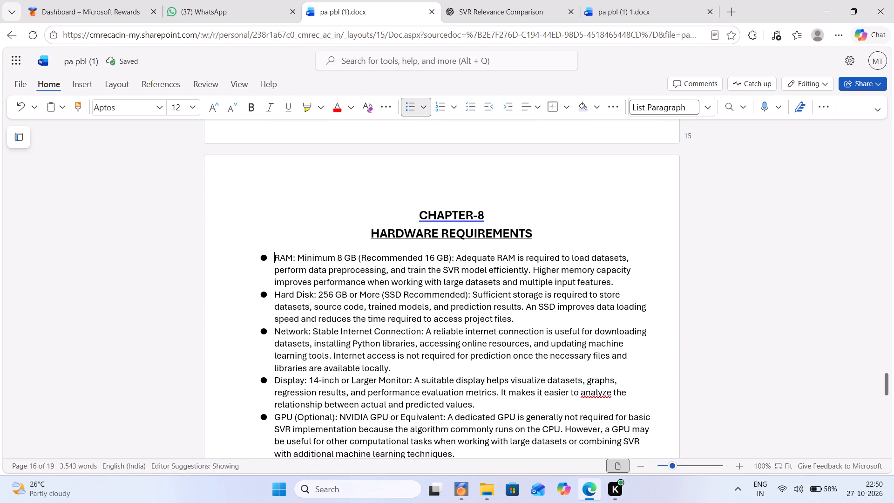
Add an unbulleted blank line after the RAM bullet and bold its heading "RAM: Minimum 8 GB (Recommended 16 GB):".
click(623, 279)
key(Return)
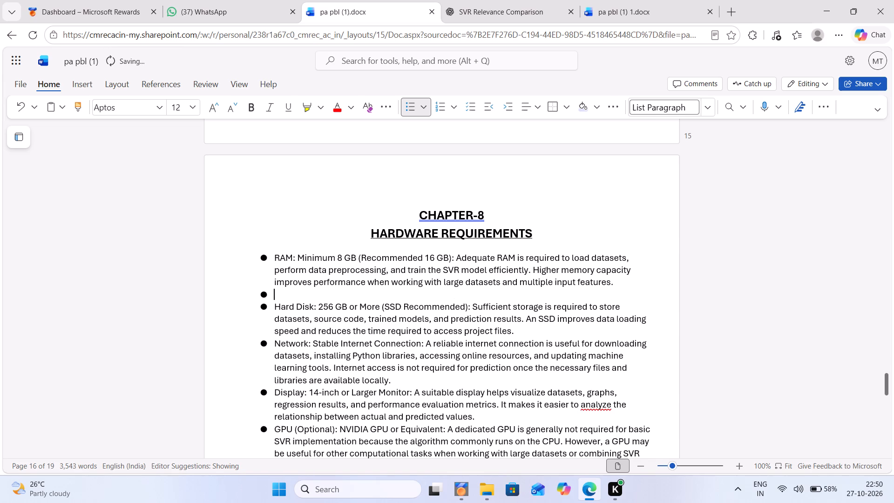
key(BackSpace)
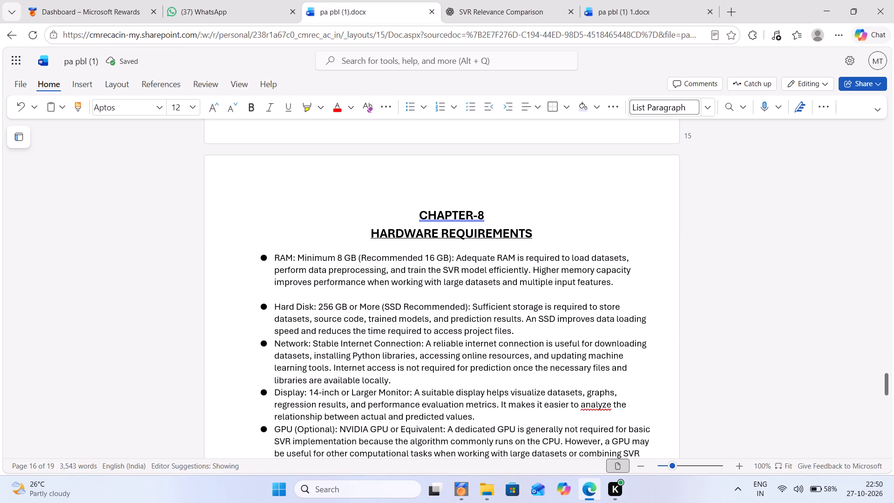
drag(275, 258, 427, 256)
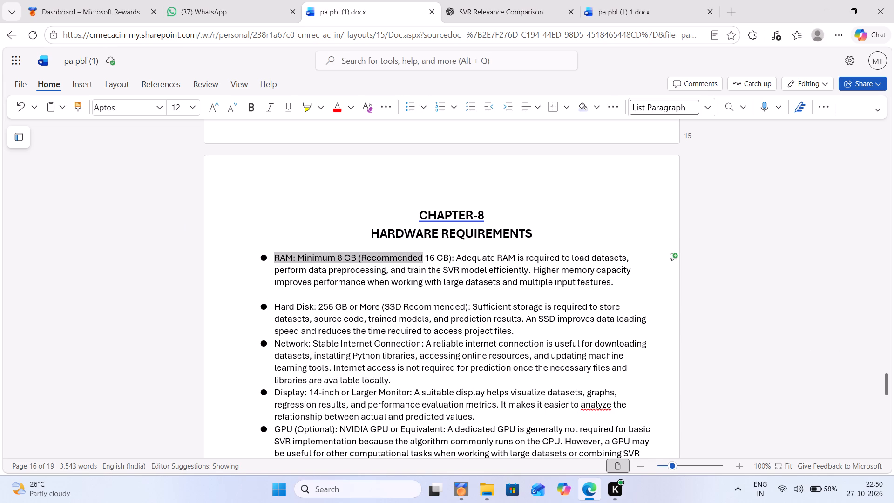
drag(427, 256, 458, 257)
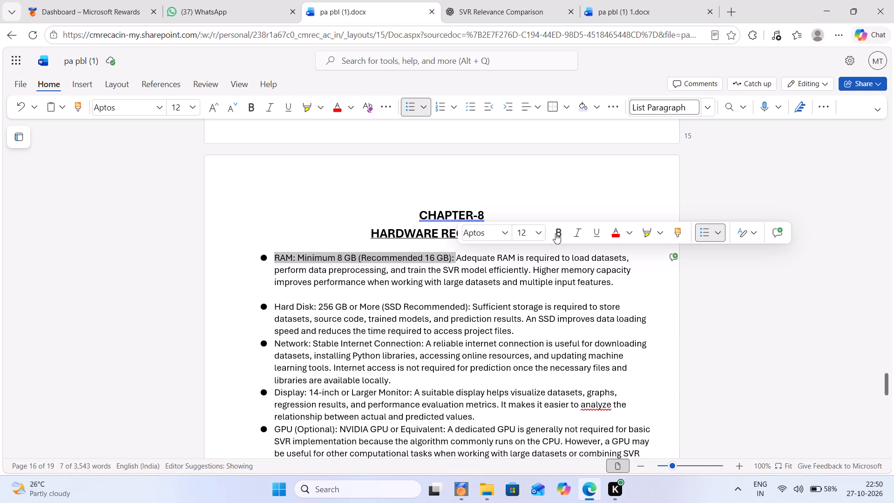
click(571, 233)
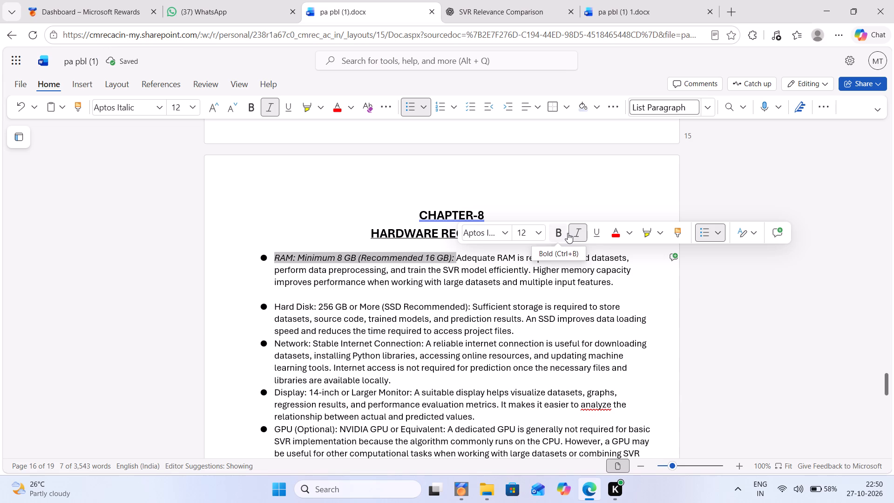
click(580, 233)
click(561, 231)
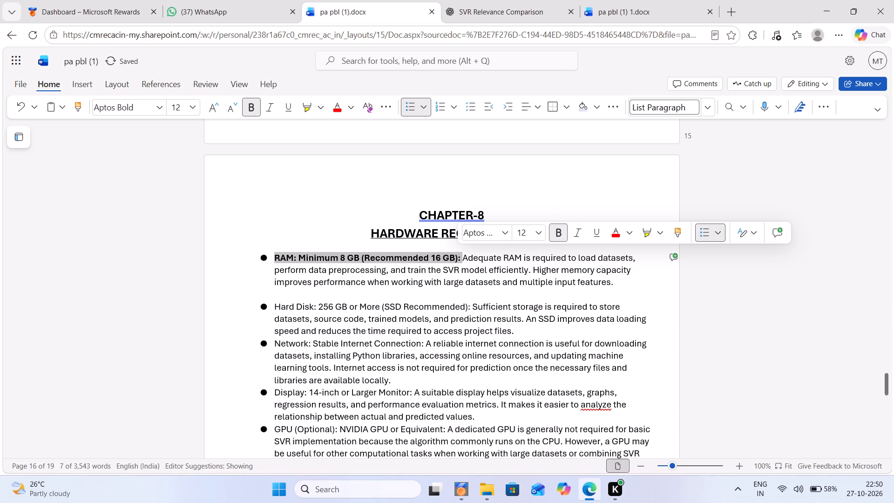
Bold the heading "Hard Disk: 256 GB or More (SSD Recommended):" and add an unbulleted blank line after its bullet.
drag(273, 307, 433, 304)
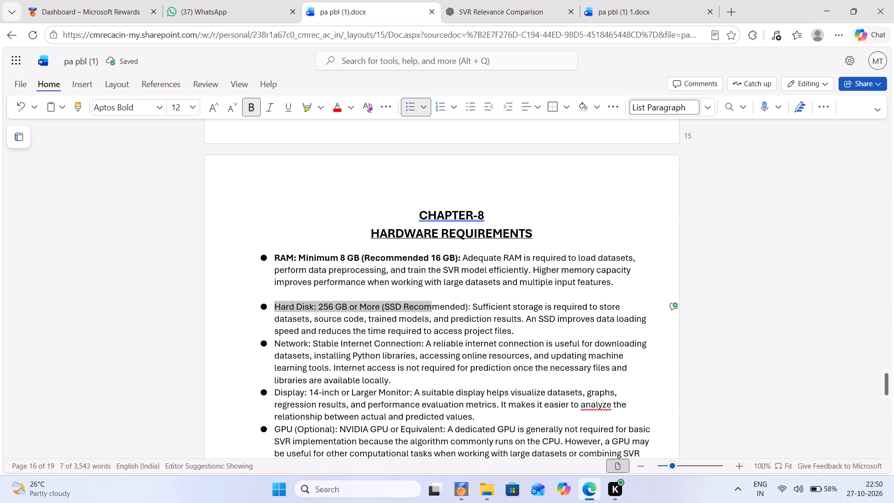
drag(433, 304, 471, 304)
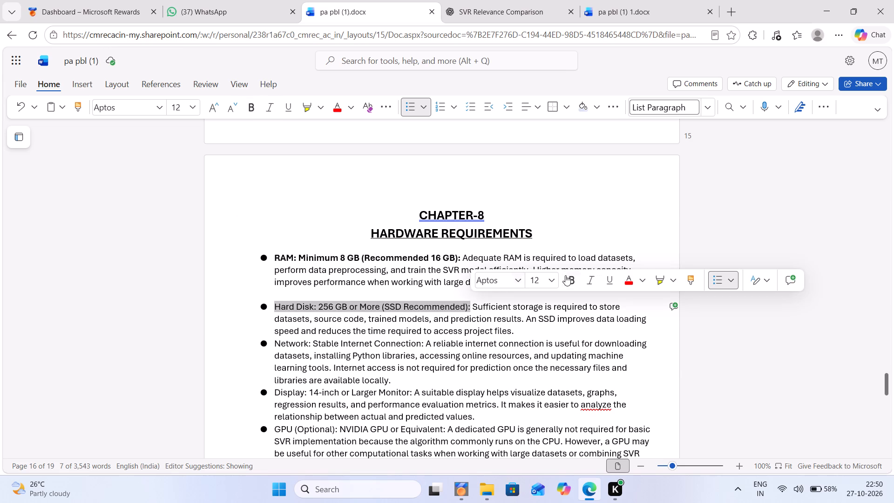
click(569, 275)
click(520, 335)
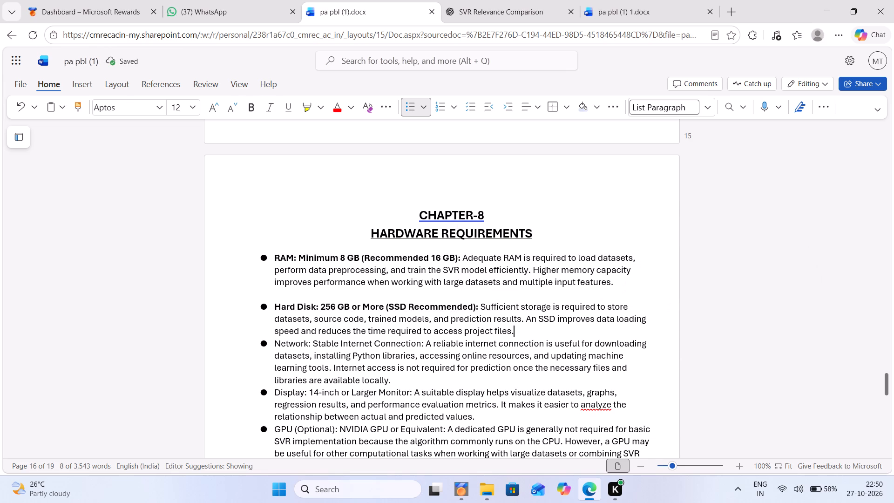
key(Return)
key(BackSpace)
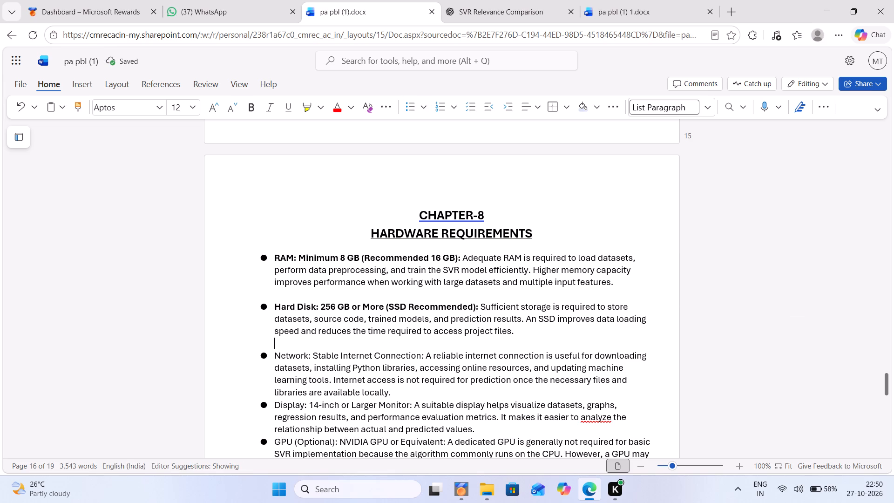
Bold the heading "Network: Stable Internet Connection:" and add an unbulleted blank line after its bullet.
drag(271, 359, 421, 351)
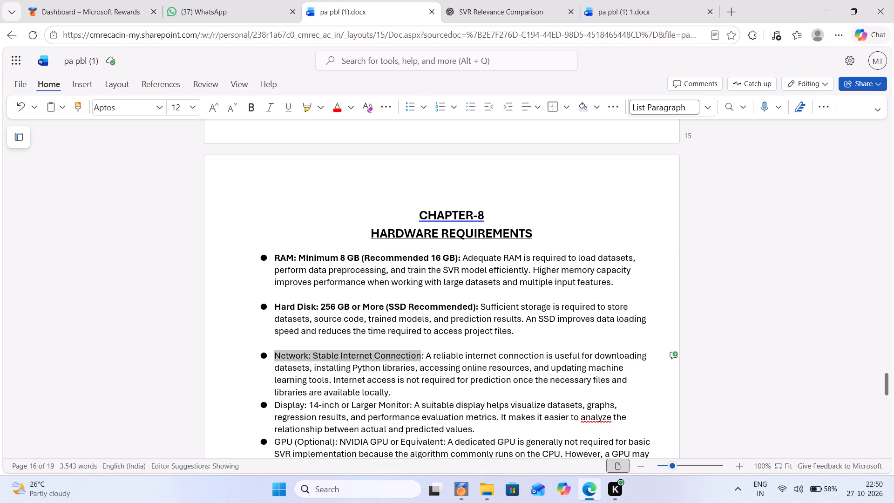
drag(421, 351, 427, 351)
click(529, 328)
scroll(410, 369, down, 3)
click(429, 217)
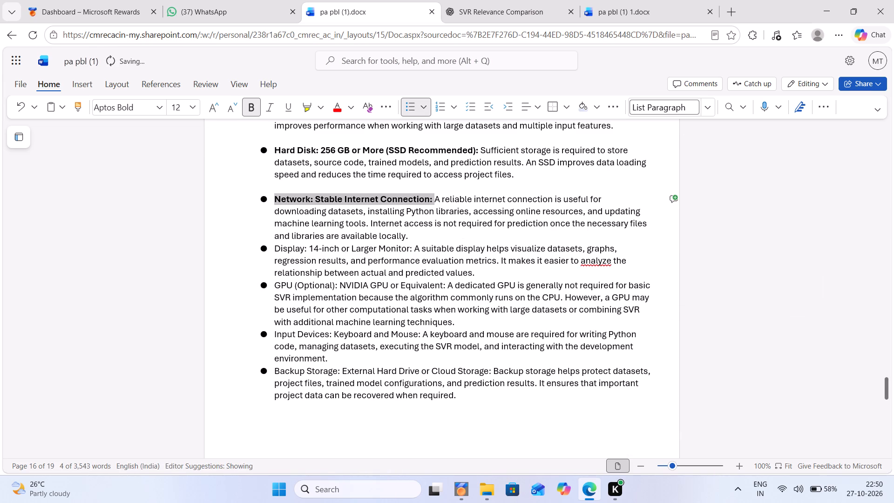
key(Return)
key(BackSpace)
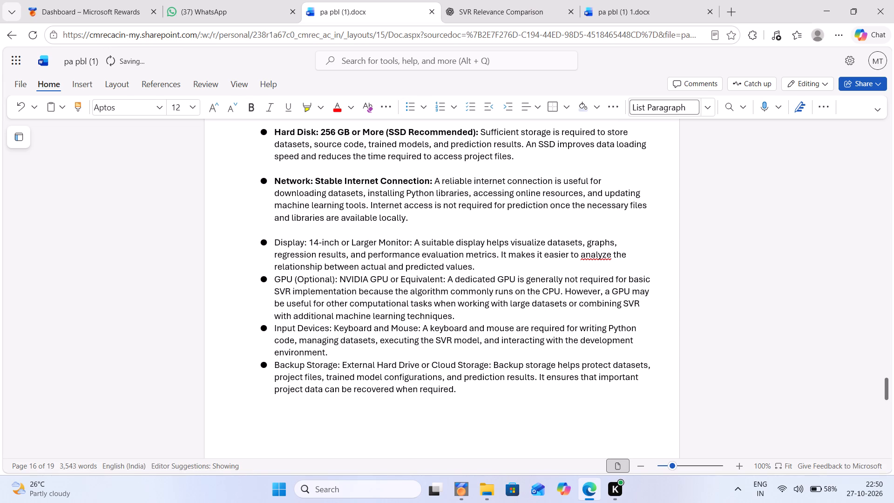
Bold the heading "Display: 14-inch or Larger Monitor:" and add an unbulleted blank line after its bullet.
drag(275, 240, 429, 242)
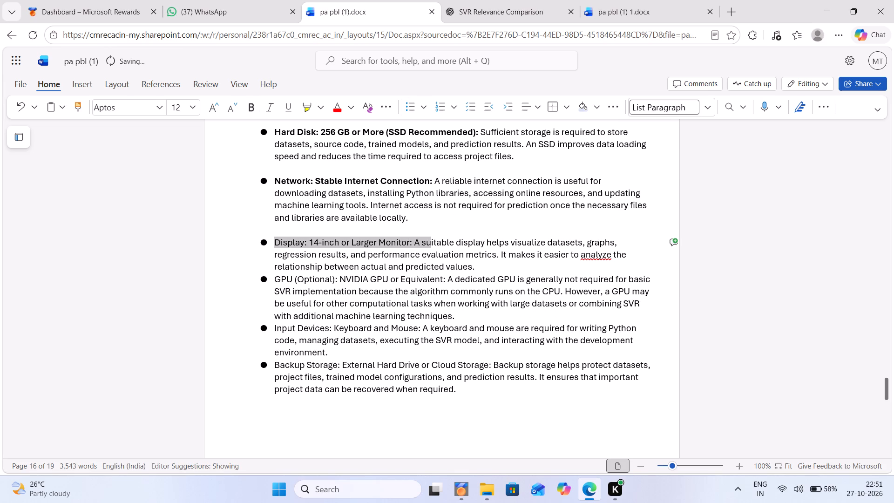
drag(429, 242, 413, 243)
click(508, 223)
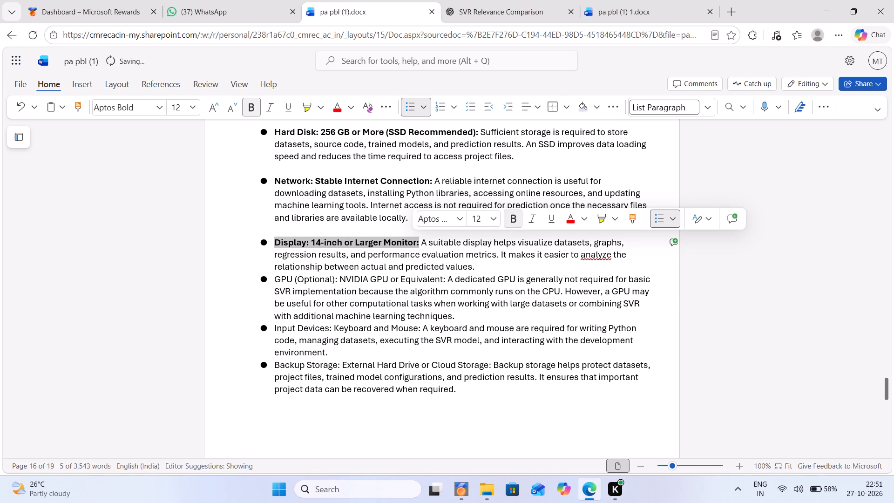
click(481, 261)
click(485, 270)
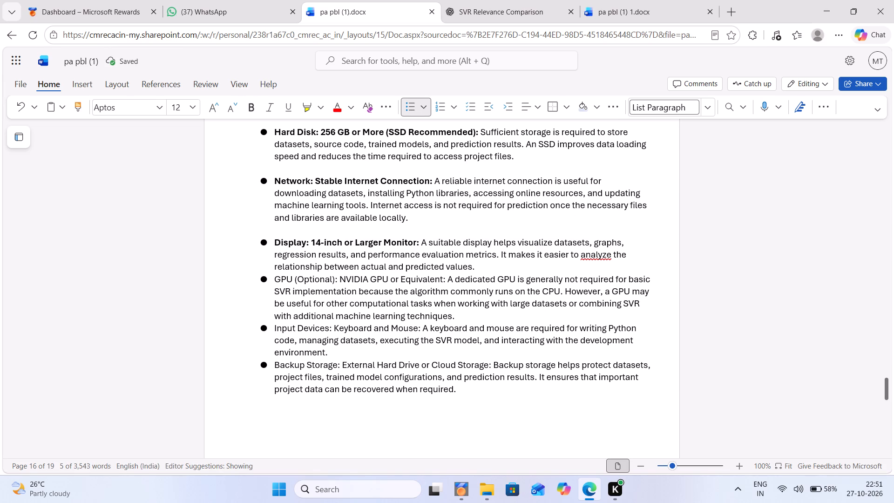
key(Return)
key(BackSpace)
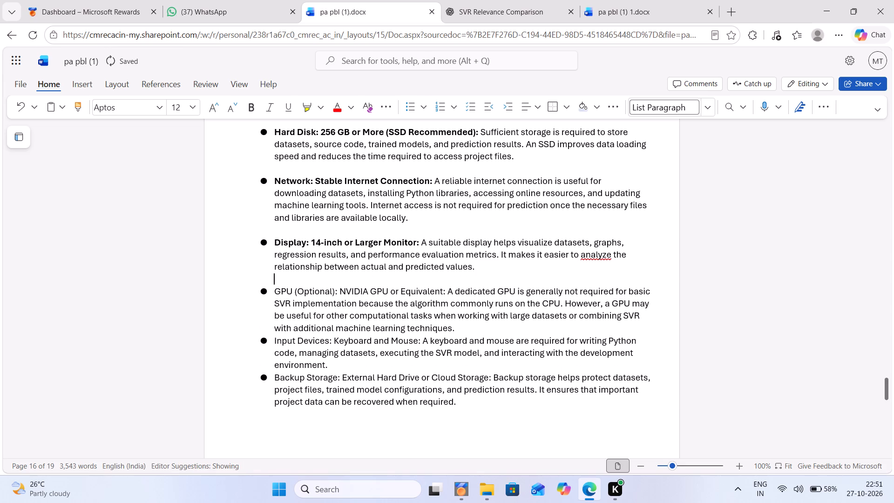
Bold the heading "GPU (Optional): NVIDIA GPU or Equivalent:" in its bullet.
drag(271, 291, 393, 280)
drag(393, 280, 445, 292)
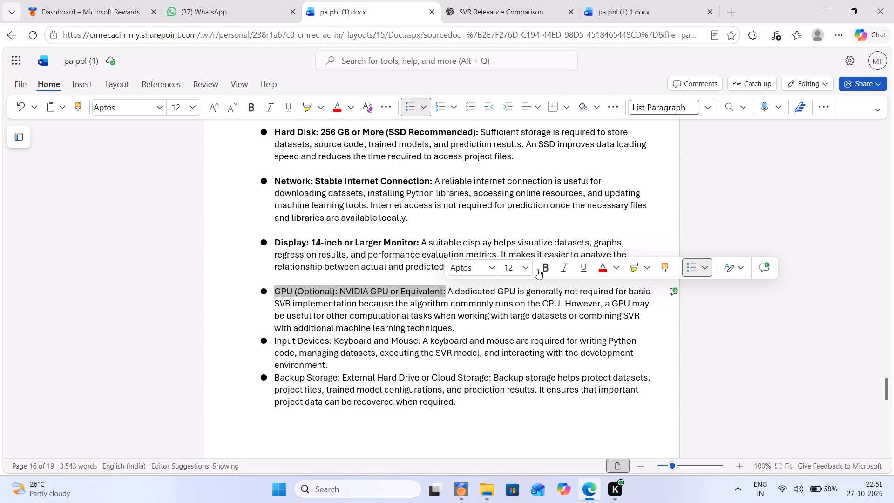
click(537, 269)
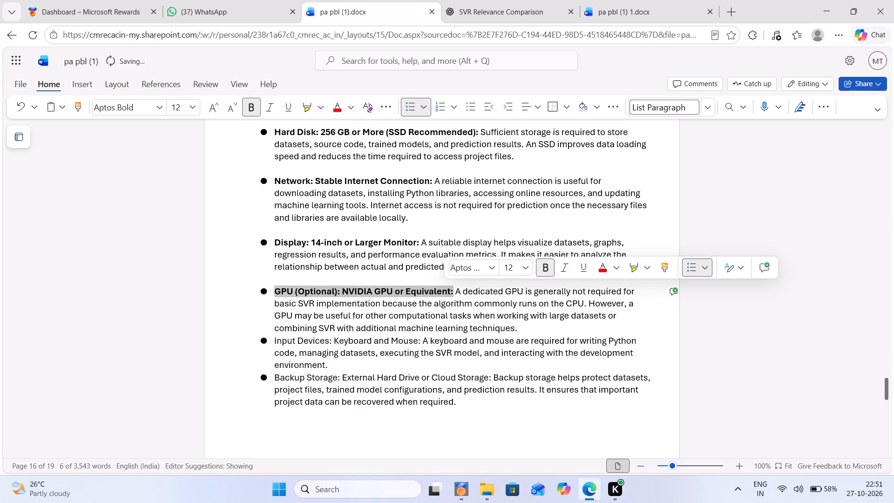
Add an unbulleted blank line after the "GPU (Optional): NVIDIA GPU or Equivalent:" bullet.
click(522, 329)
key(Return)
key(BackSpace)
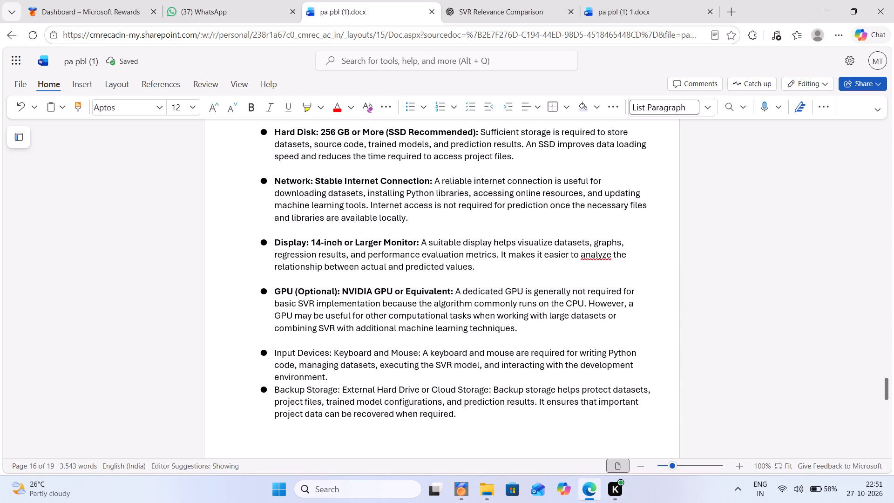
Bold "Input Devices:" at the start of its bullet and add an unbulleted blank line after that bullet.
drag(272, 356, 332, 355)
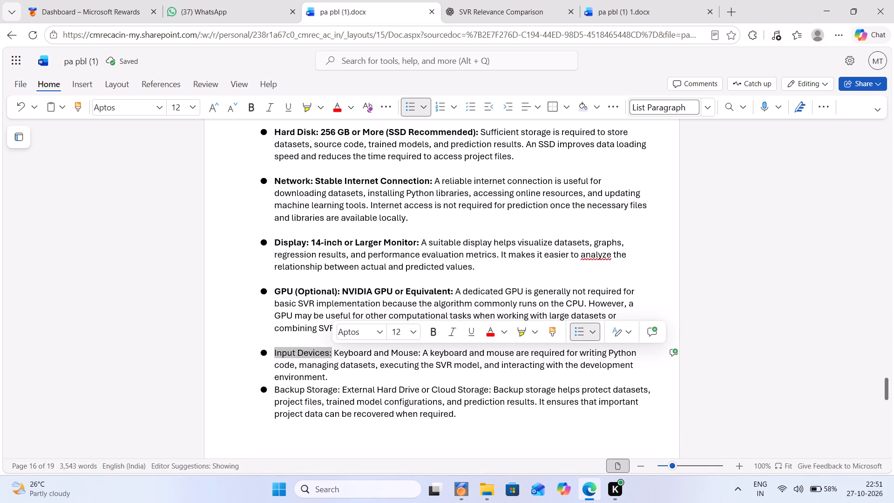
click(438, 332)
click(383, 381)
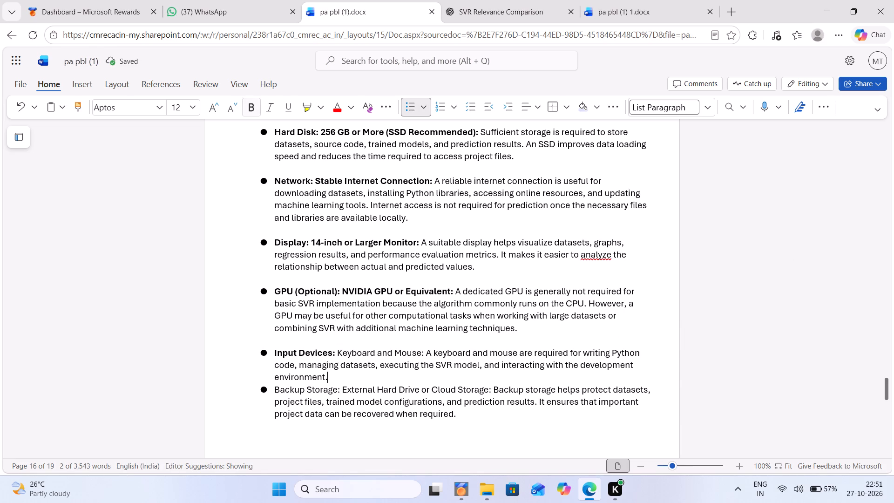
key(Return)
key(BackSpace)
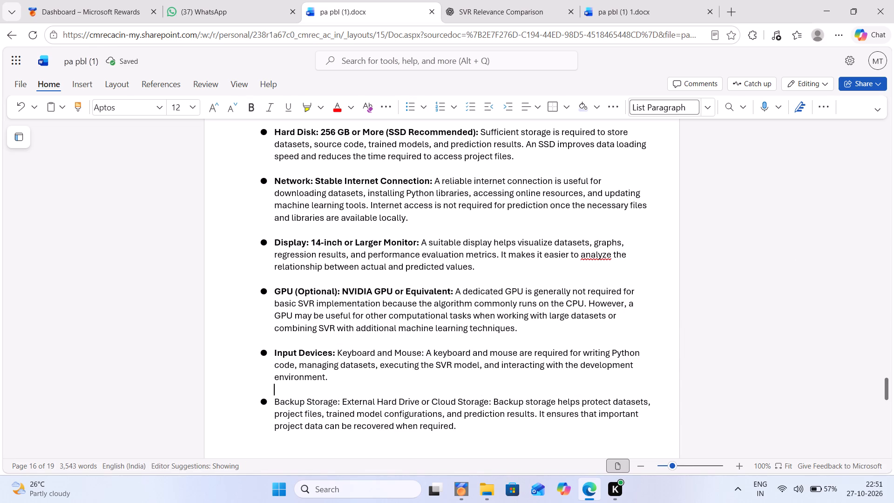
Bold the heading "Backup Storage: External Hard Drive or Cloud Storage:" in its bullet.
drag(273, 403, 477, 406)
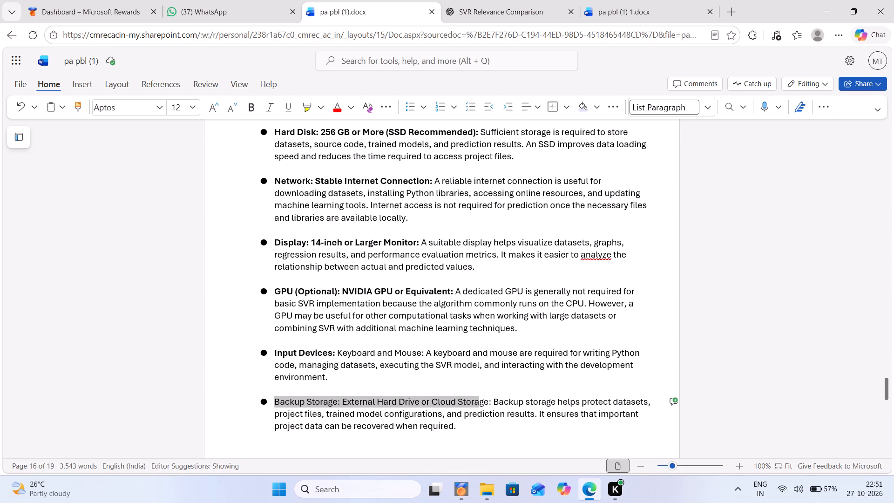
drag(477, 406, 492, 402)
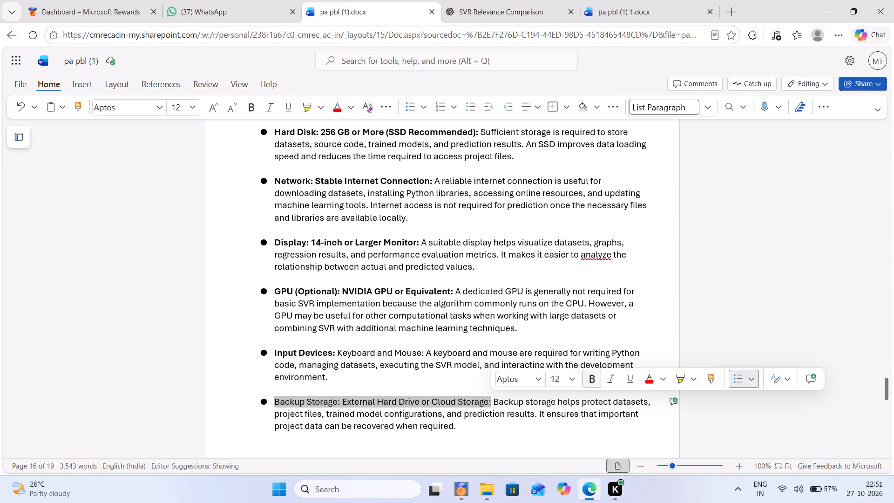
click(588, 384)
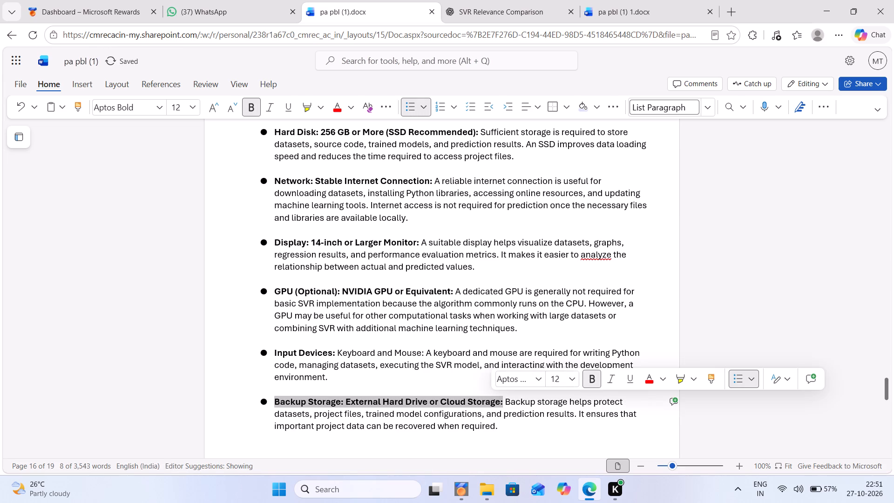
click(534, 438)
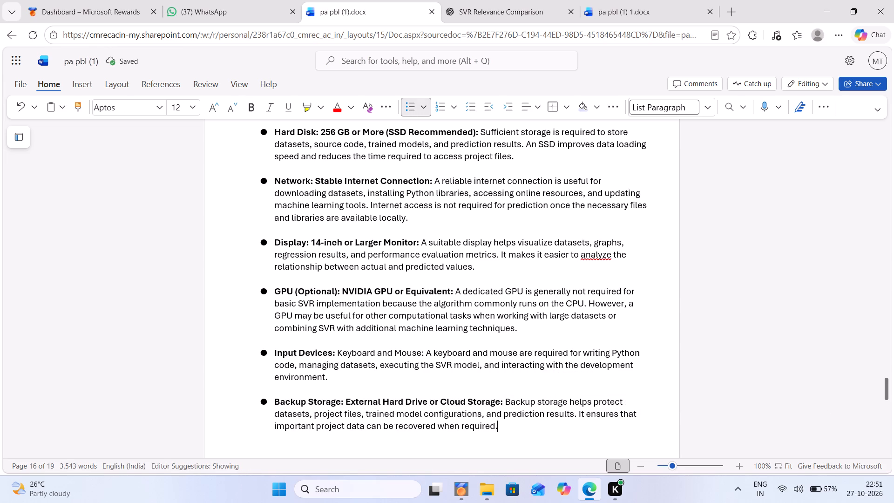
Extend the bold formatting to the full heading "Input Devices: Keyboard and Mouse:".
drag(276, 352, 425, 350)
click(529, 324)
click(529, 324)
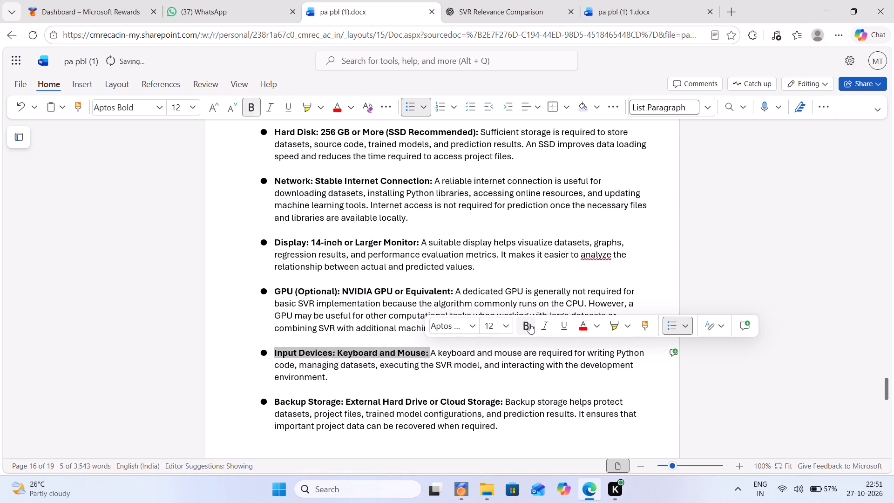
click(458, 386)
scroll(441, 368, up, 5)
scroll(441, 368, down, 4)
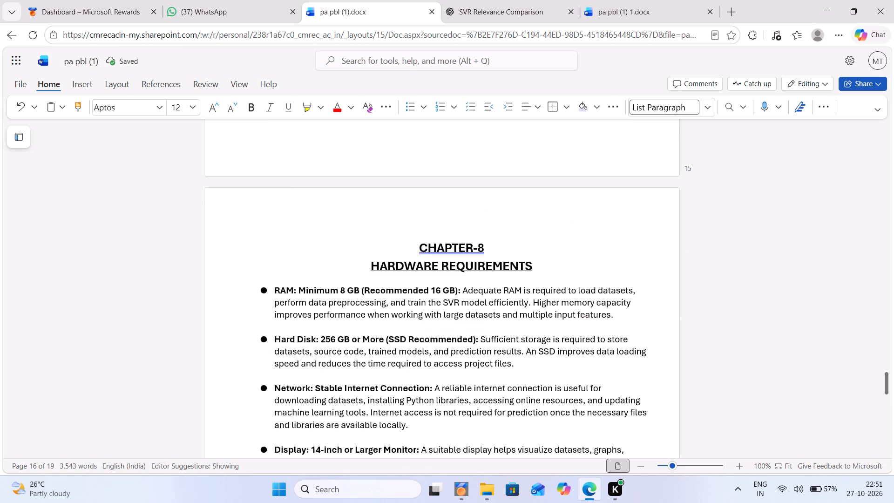
scroll(441, 368, down, 6)
scroll(441, 368, up, 2)
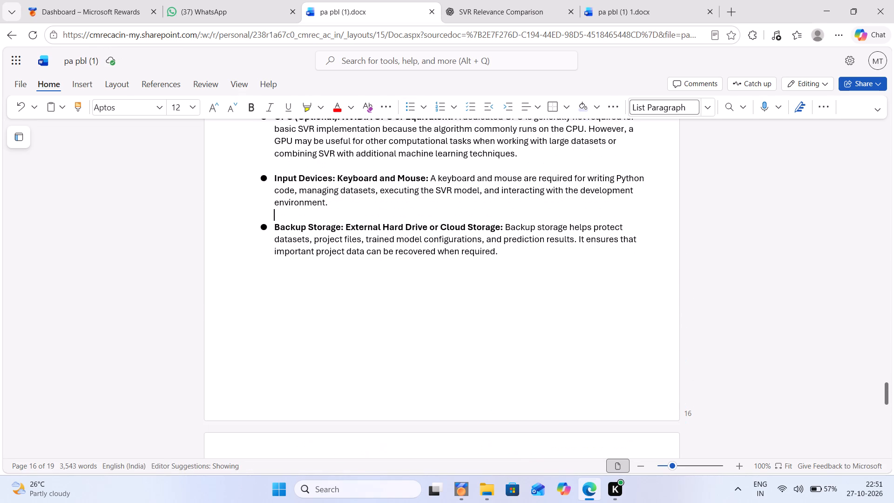
click(472, 1)
scroll(378, 195, up, 4)
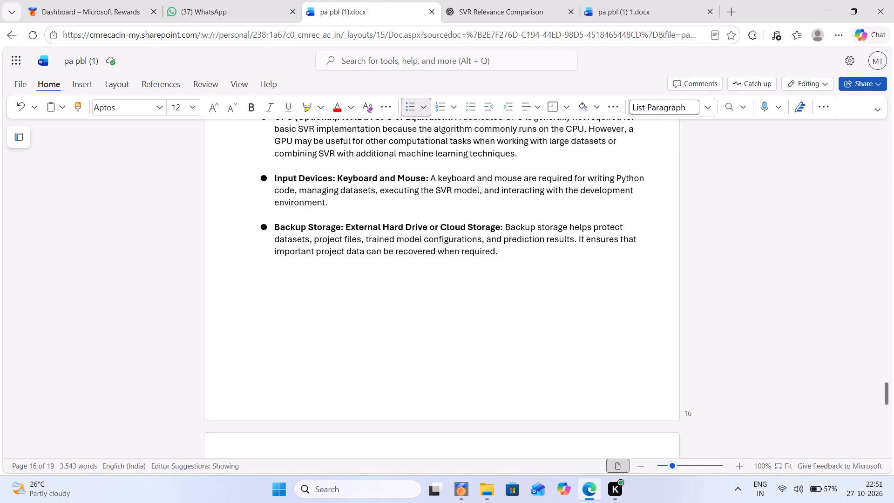
key(Return)
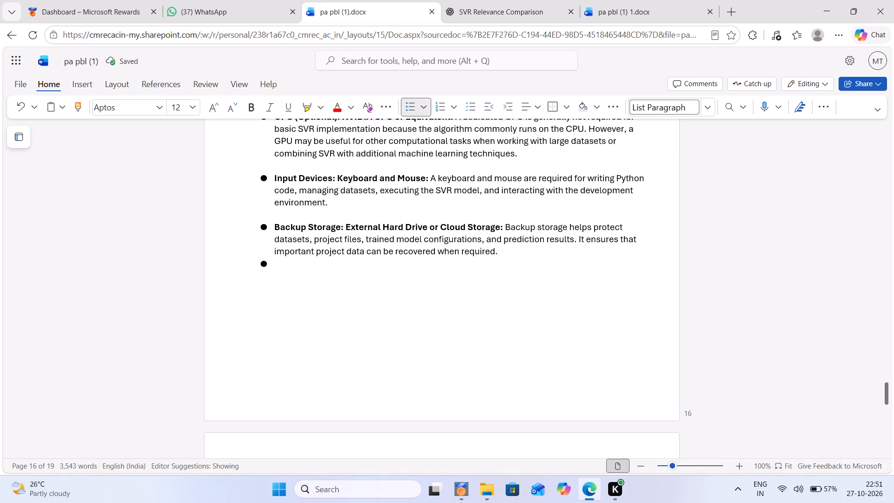
key(Return)
key(BackSpace)
key(Return)
key(ctrl+v)
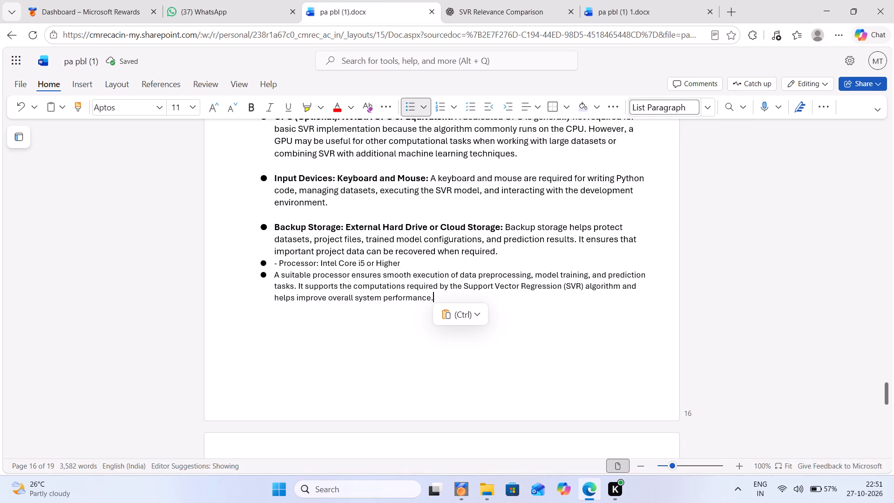
Remove the Processor entry's leading dash and join its heading and description into one bullet, separated by a colon and space.
click(273, 276)
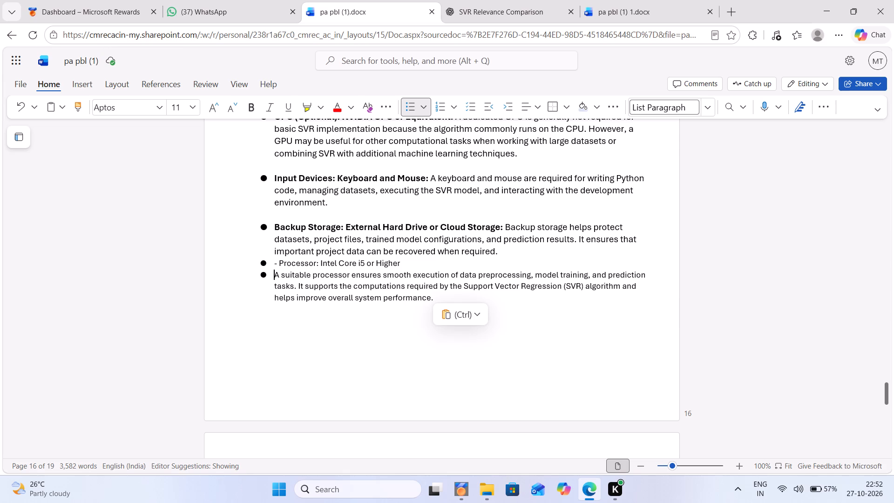
click(278, 265)
key(Right)
key(BackSpace)
key(BackSpace)
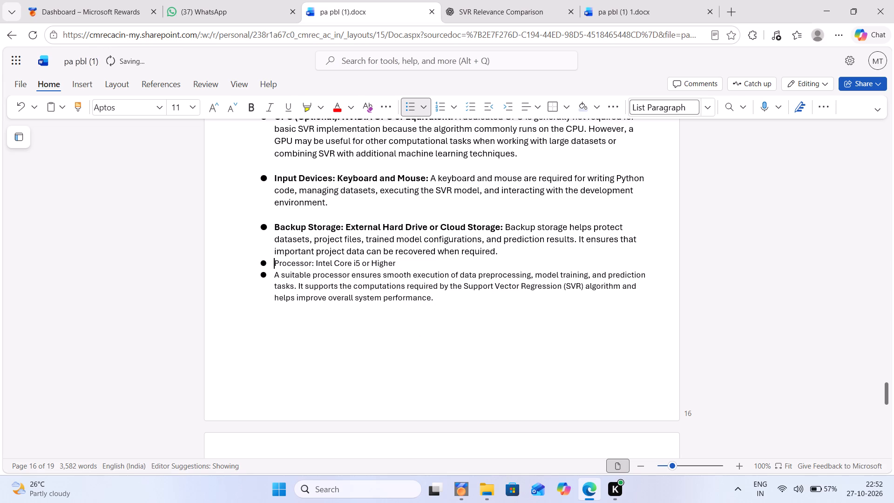
key(Down)
key(BackSpace)
key(BackSpace)
key(BackSpace)
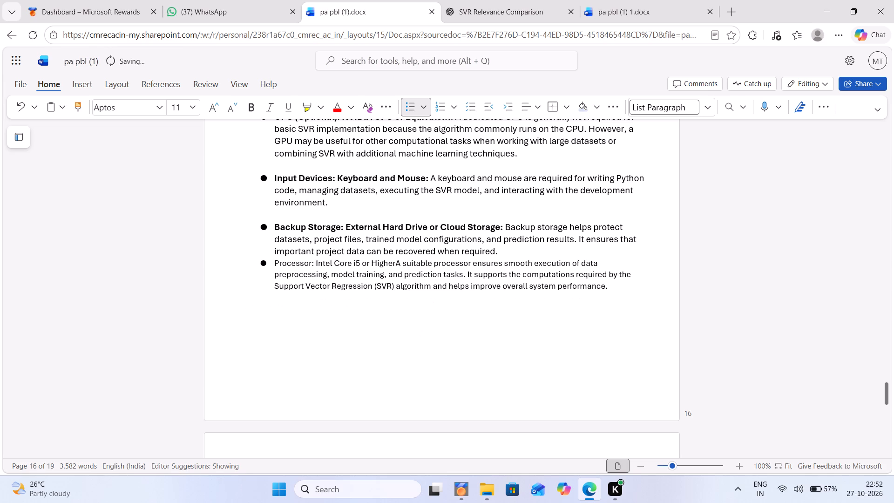
text(:)
key(space)
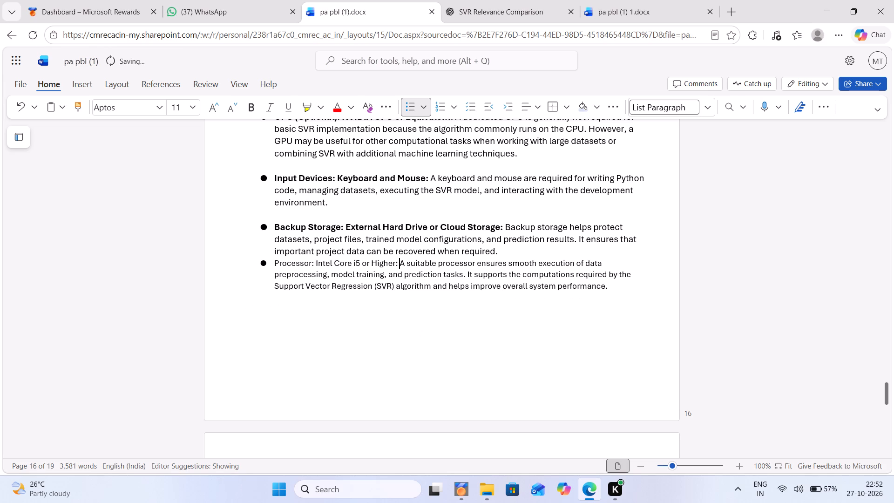
Bold the heading "Processor: Intel Core i5 or Higher:" in its bullet.
drag(274, 261, 400, 261)
click(503, 238)
click(401, 306)
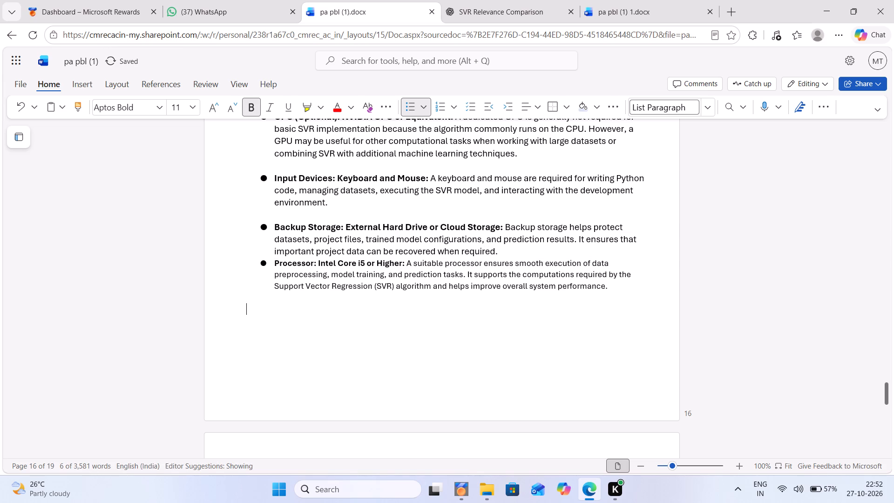
Set the whole Processor bullet's font size to 12.
drag(270, 260, 614, 288)
click(362, 265)
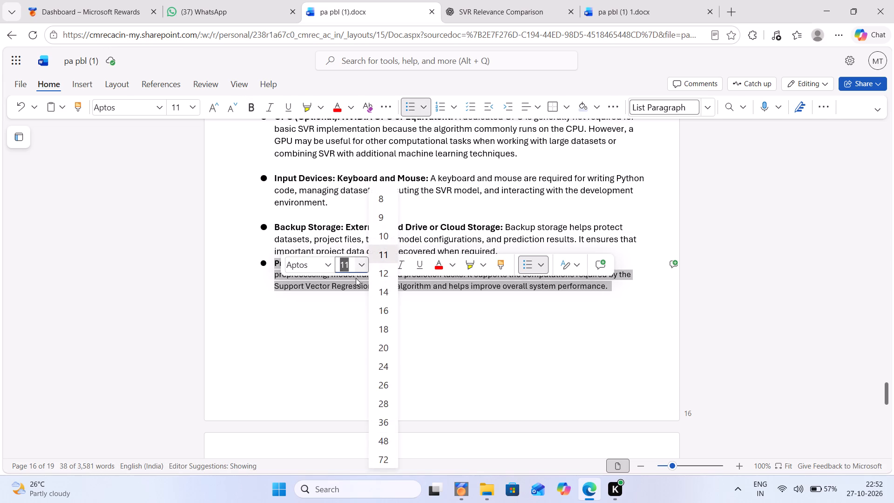
click(386, 272)
click(391, 334)
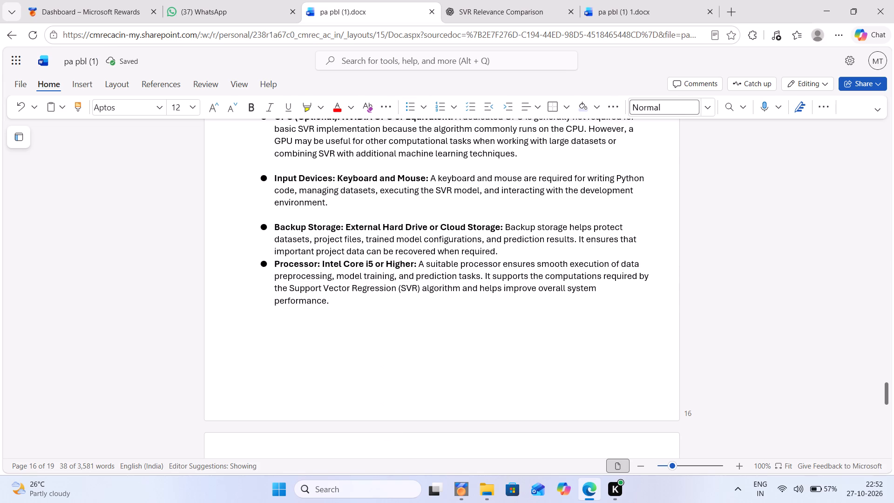
Add an unbulleted blank line between the Backup Storage and Processor bullets.
click(504, 251)
key(Return)
key(BackSpace)
Delete the extra blank lines above the Chapter 9 Conclusion heading.
scroll(449, 222, up, 5)
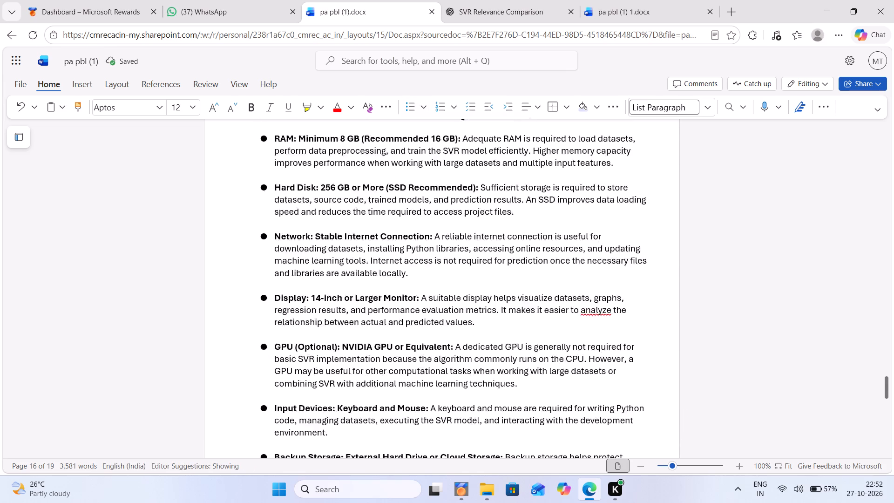
scroll(453, 233, up, 8)
scroll(454, 237, down, 17)
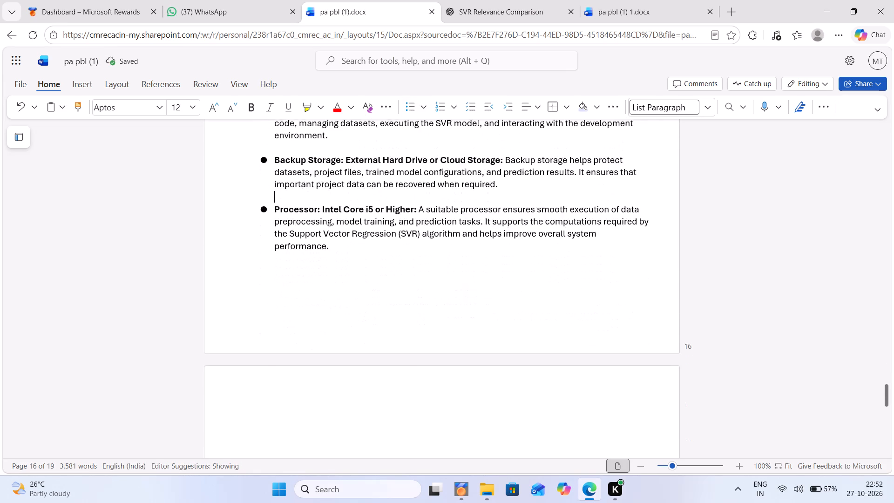
scroll(454, 237, down, 1)
click(432, 226)
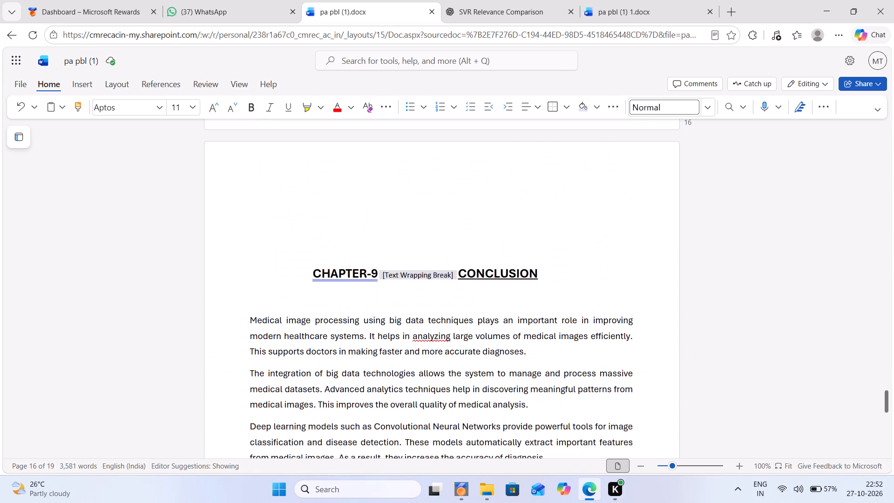
key(Down)
key(BackSpace)
key(BackSpace)
key(BackSpace)
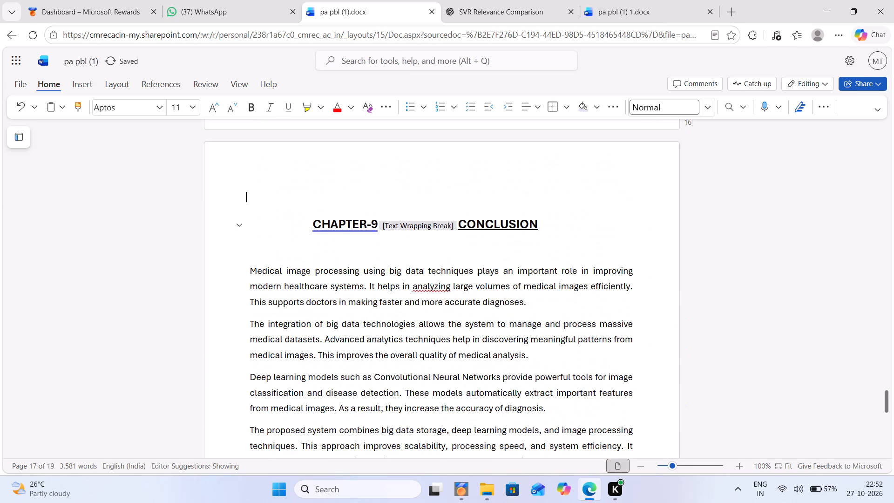
Replace the "[Text Wrapping Break]" between "CHAPTER-9" and "CONCLUSION" with a single space.
scroll(164, 502, up, 4)
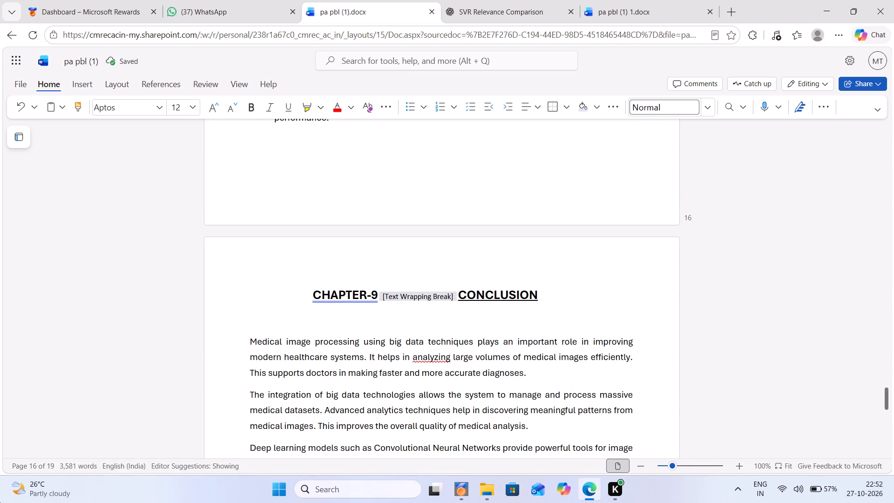
drag(312, 290, 346, 292)
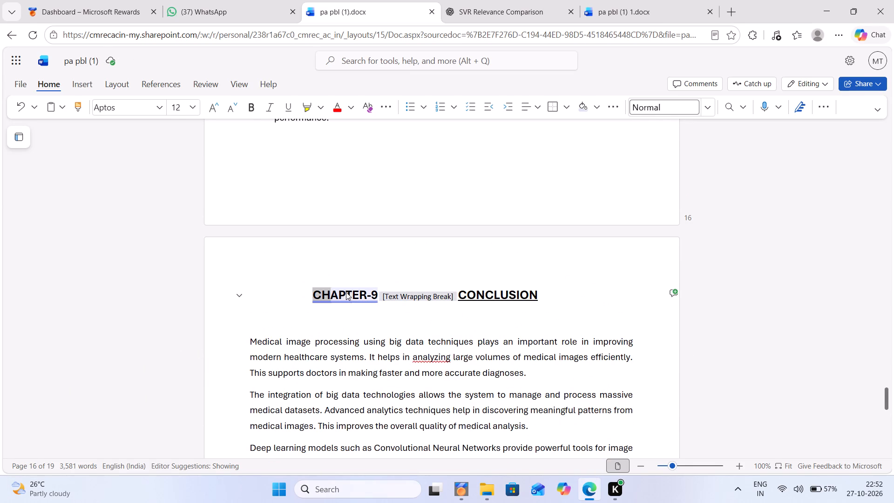
drag(346, 292, 393, 290)
click(458, 289)
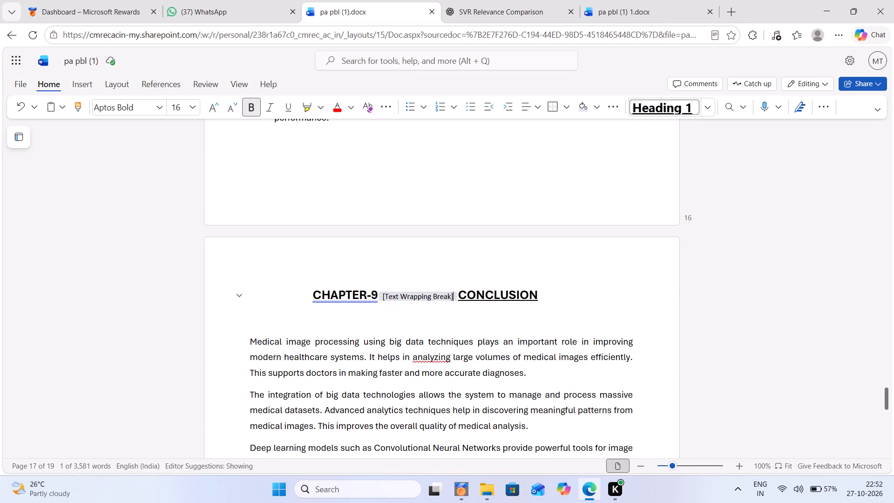
key(Right)
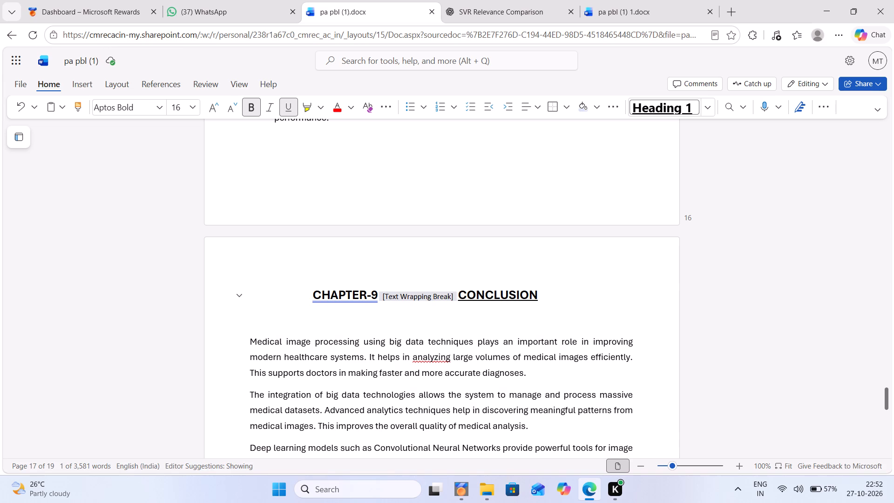
key(Left)
key(BackSpace)
key(space)
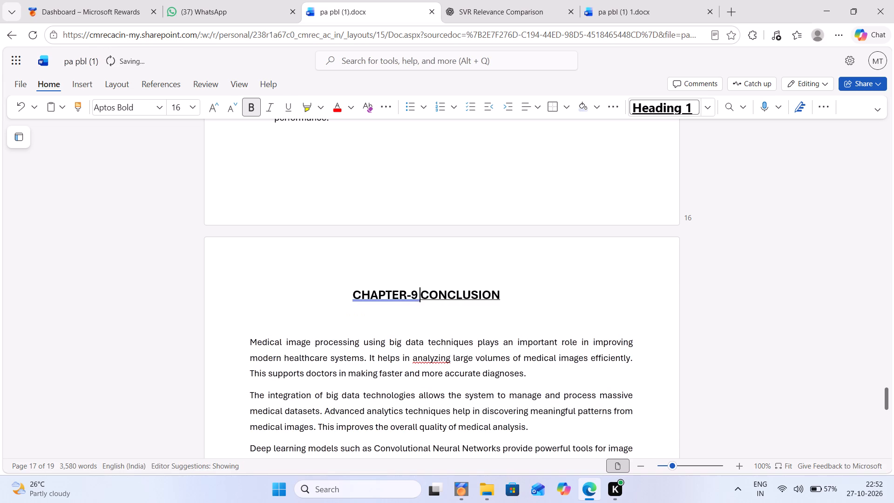
Apply the suggested correction "CHAPTER 9" to the chapter number in the Conclusion heading.
click(398, 300)
click(382, 340)
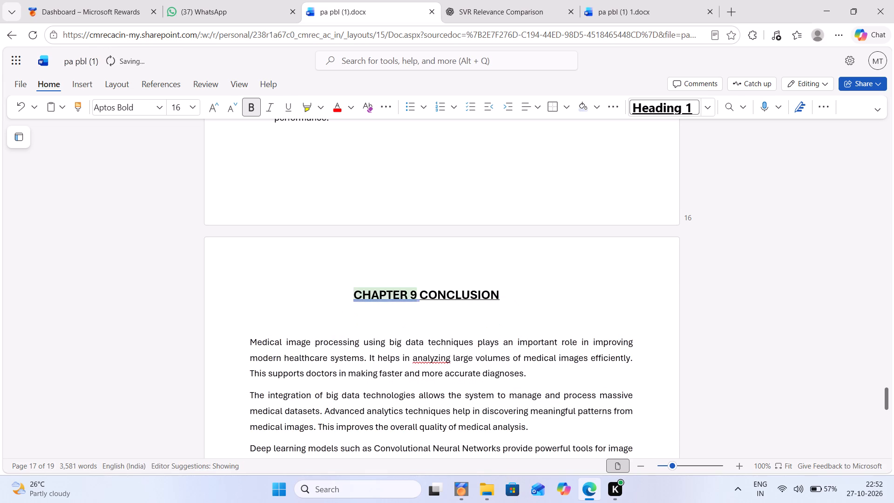
Apply the suggested correction "CHAPTER 9" to the Conclusion heading again and restore the space before "CONCLUSION".
click(446, 310)
drag(420, 291, 402, 296)
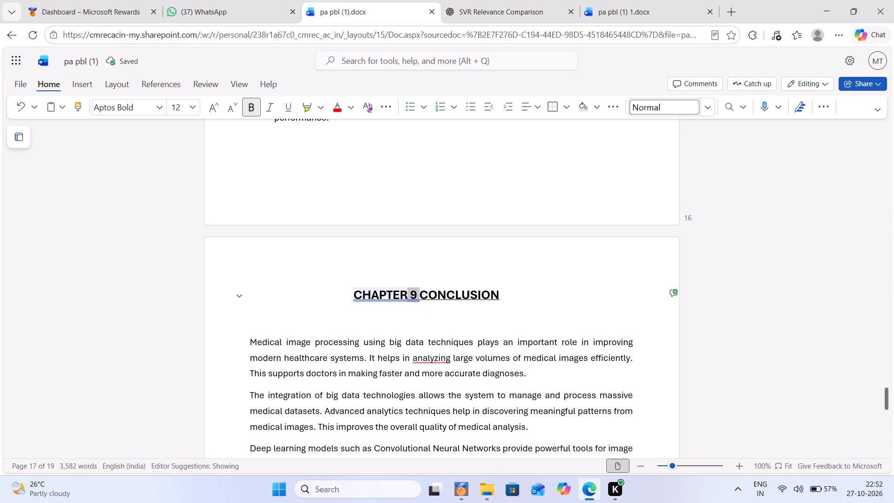
drag(402, 296, 355, 299)
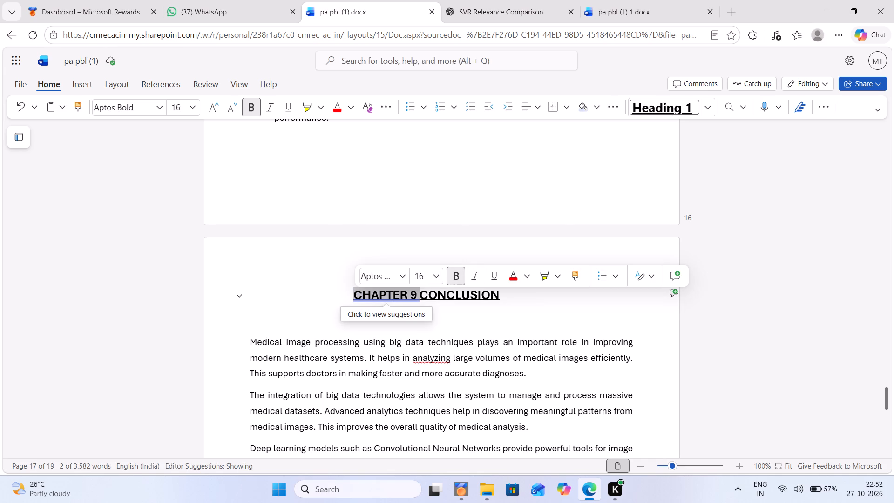
right_click(400, 300)
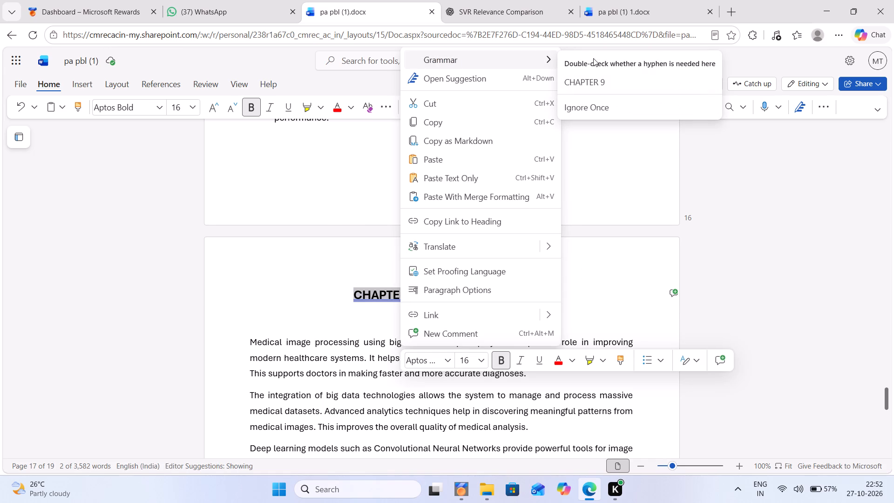
click(599, 80)
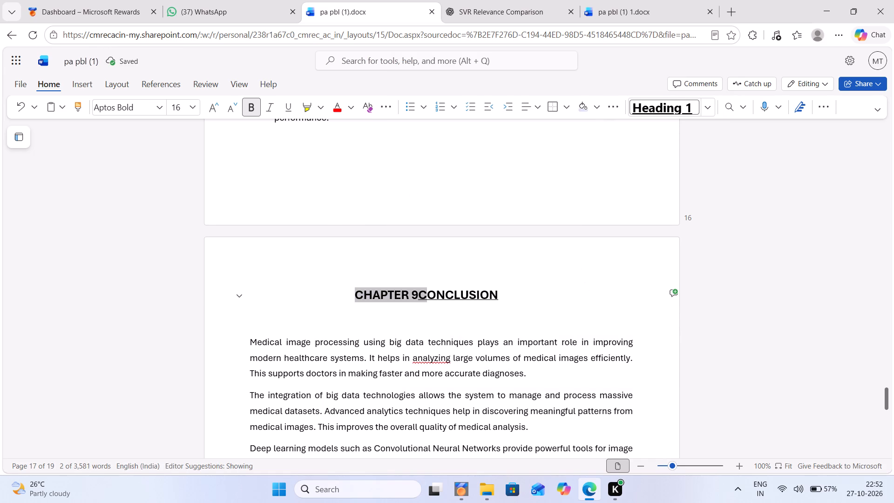
click(419, 292)
key(space)
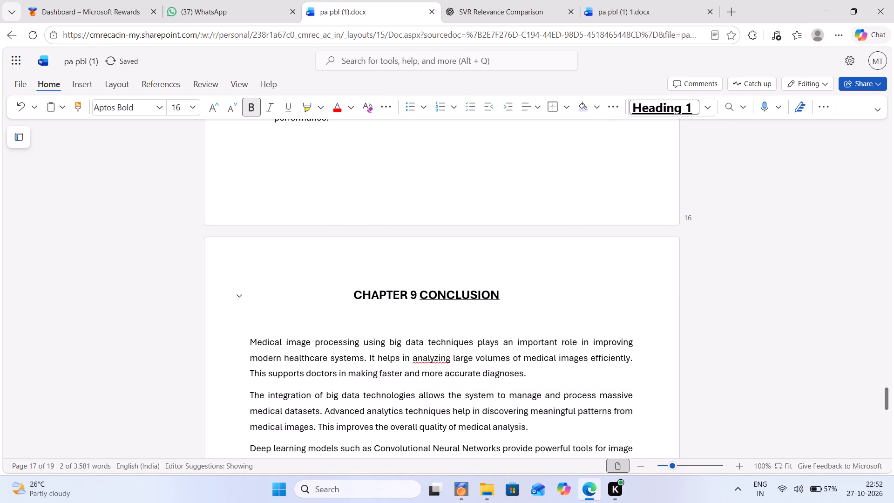
Replace "CHAPTER-8" above the Hardware Requirements title with the suggested correction "CHAPTER 8".
scroll(443, 278, up, 12)
scroll(382, 280, down, 10)
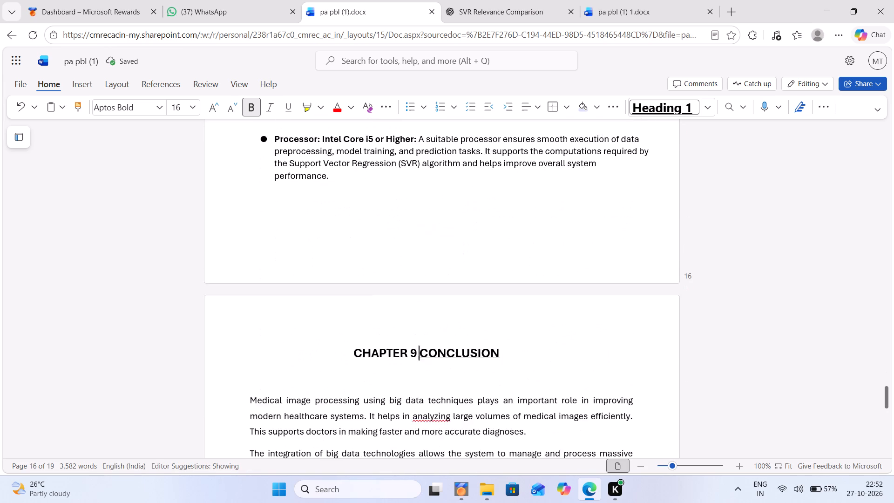
scroll(381, 278, down, 4)
scroll(381, 278, up, 12)
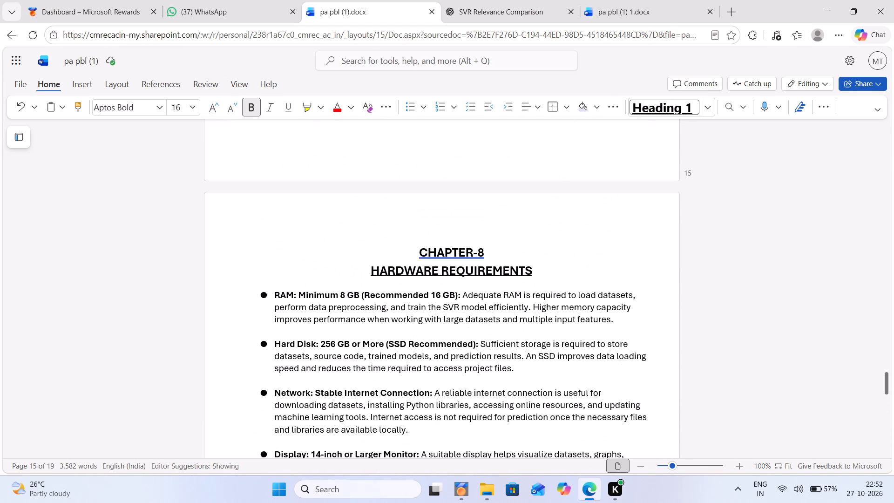
click(483, 258)
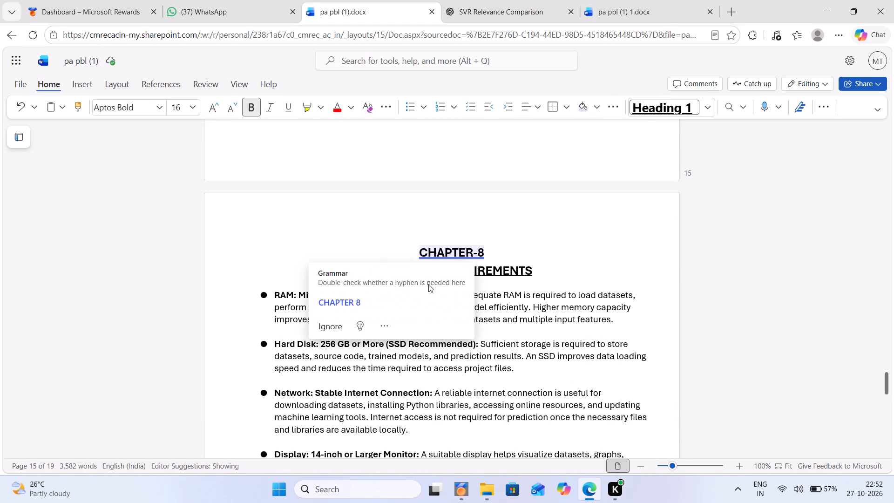
click(399, 300)
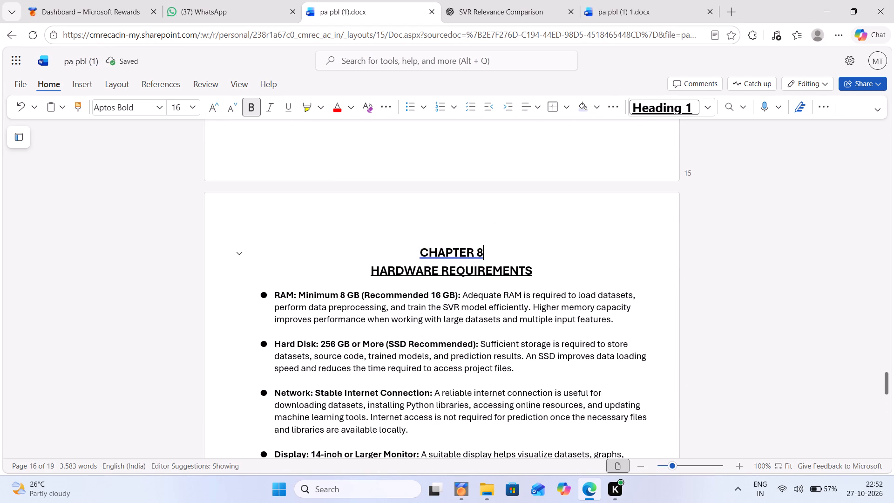
Apply the grammar suggestion "CHAPTER 8" once more to the chapter number above Hardware Requirements.
drag(488, 256, 399, 257)
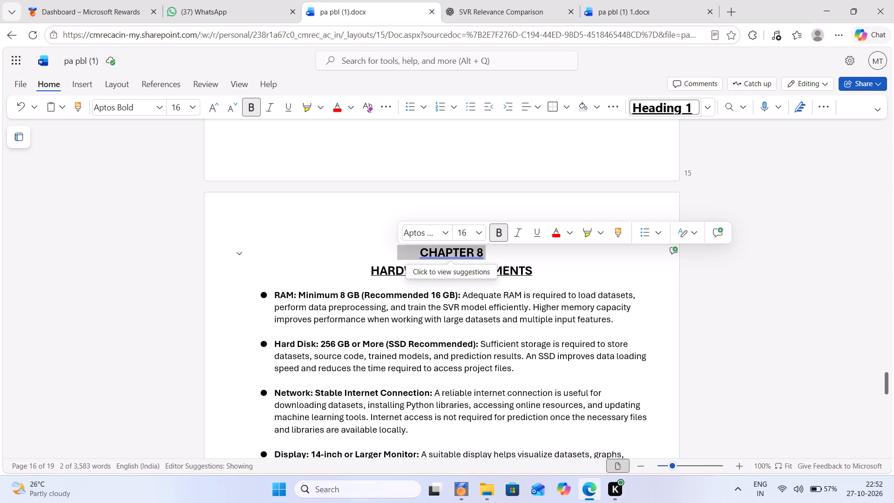
right_click(462, 251)
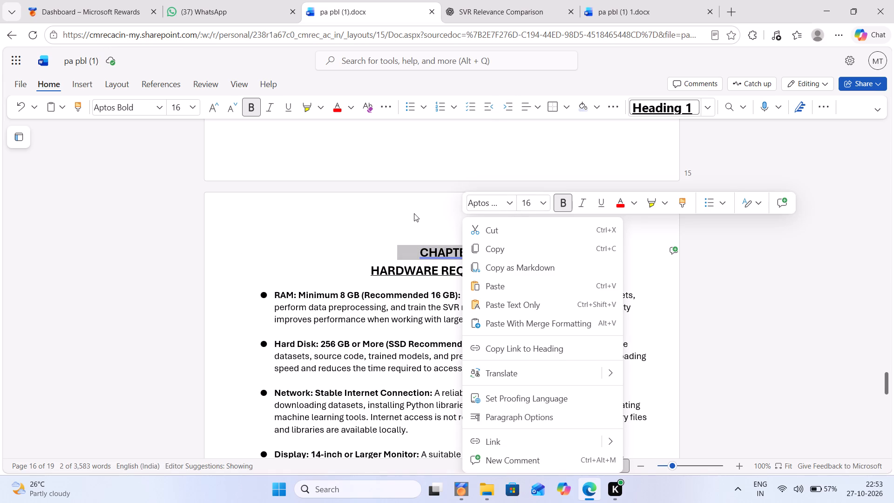
click(414, 213)
click(416, 245)
drag(418, 252, 481, 247)
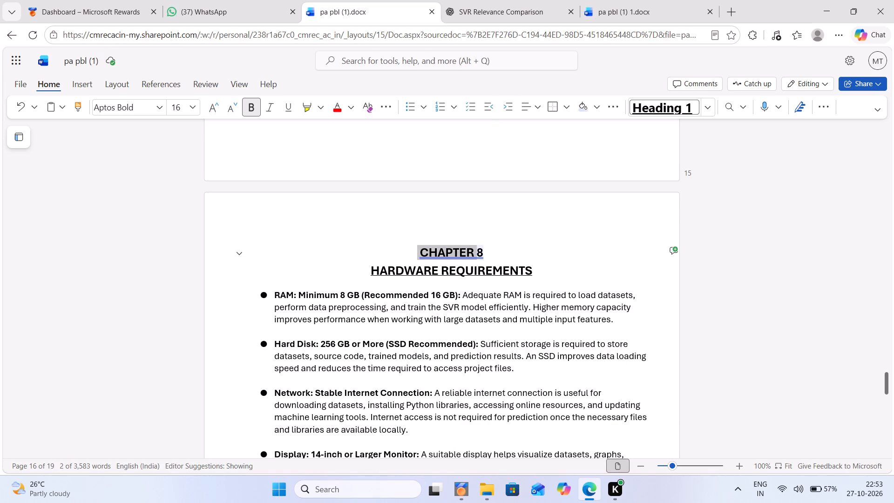
drag(481, 247, 483, 247)
right_click(469, 255)
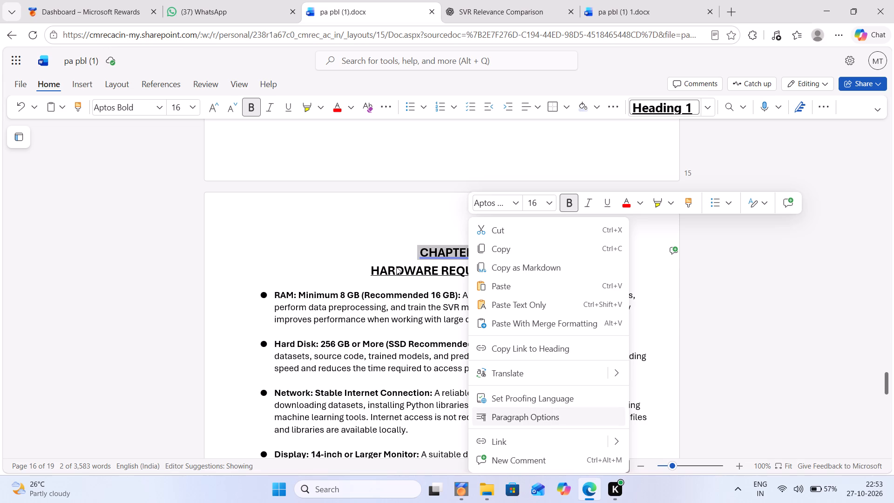
click(438, 259)
click(452, 253)
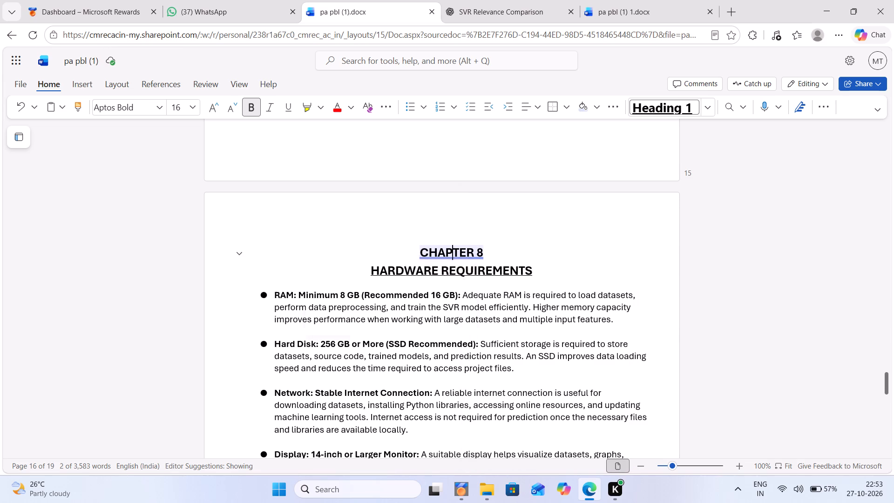
click(436, 299)
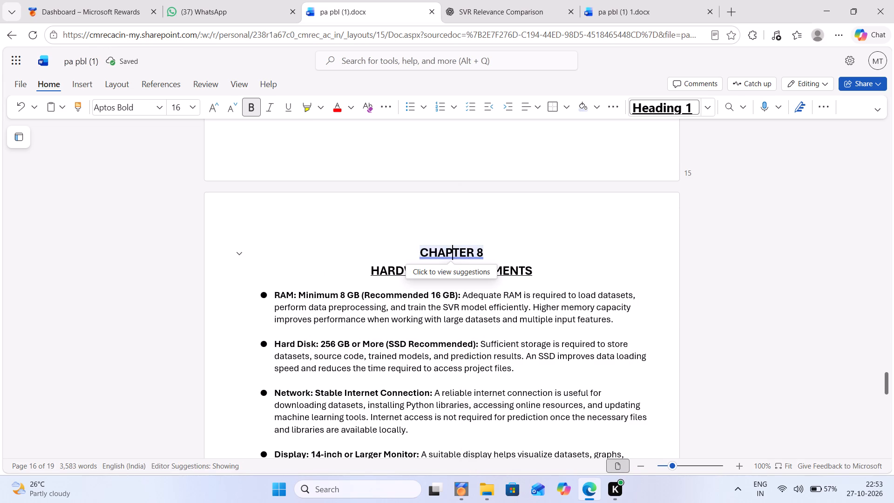
right_click(479, 248)
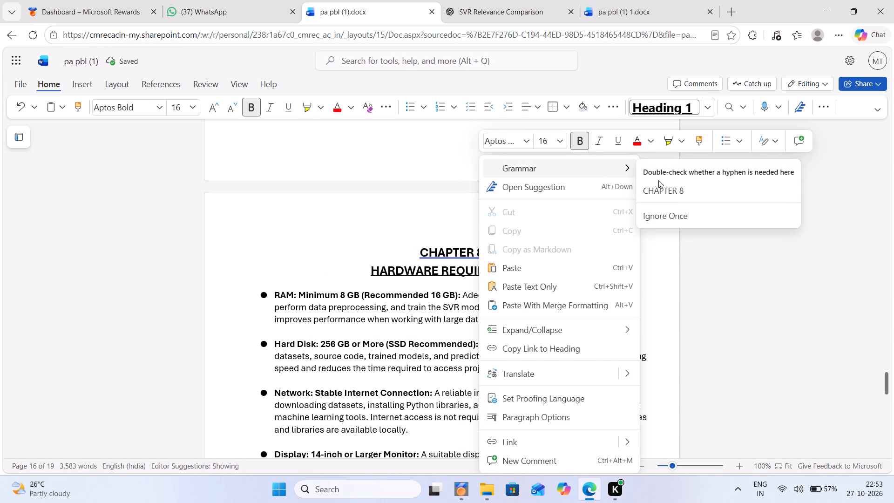
click(665, 185)
click(616, 249)
scroll(526, 270, down, 2)
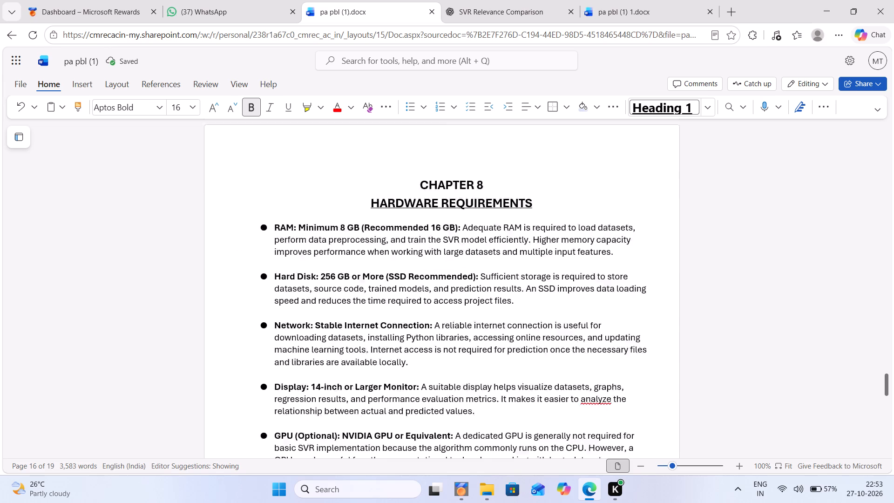
scroll(517, 267, down, 12)
scroll(469, 256, up, 1)
scroll(469, 256, down, 10)
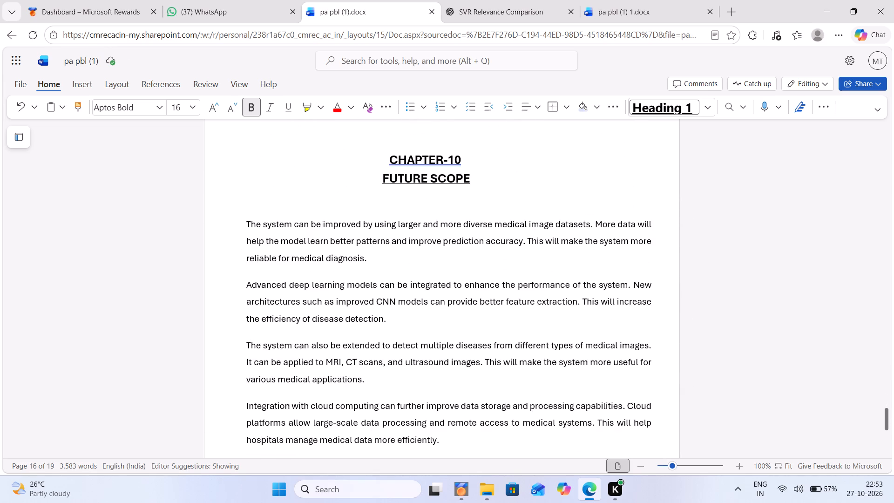
scroll(469, 256, up, 16)
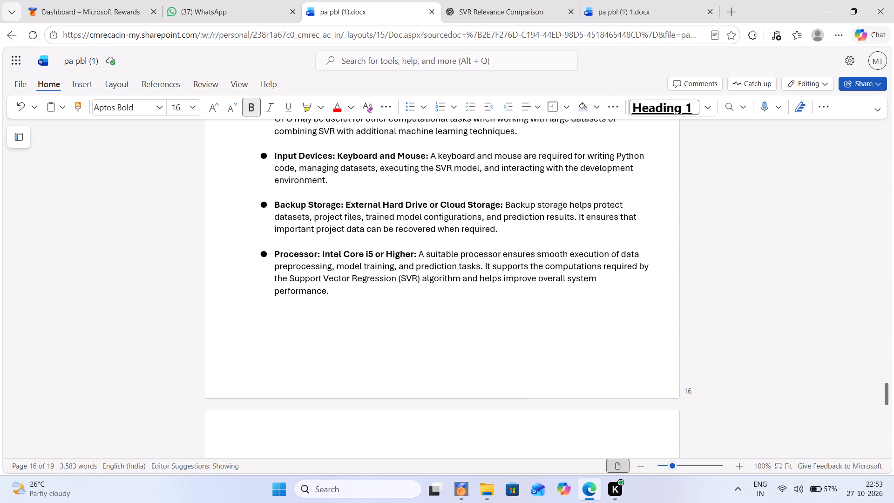
scroll(466, 242, up, 5)
scroll(467, 241, down, 11)
scroll(431, 158, up, 4)
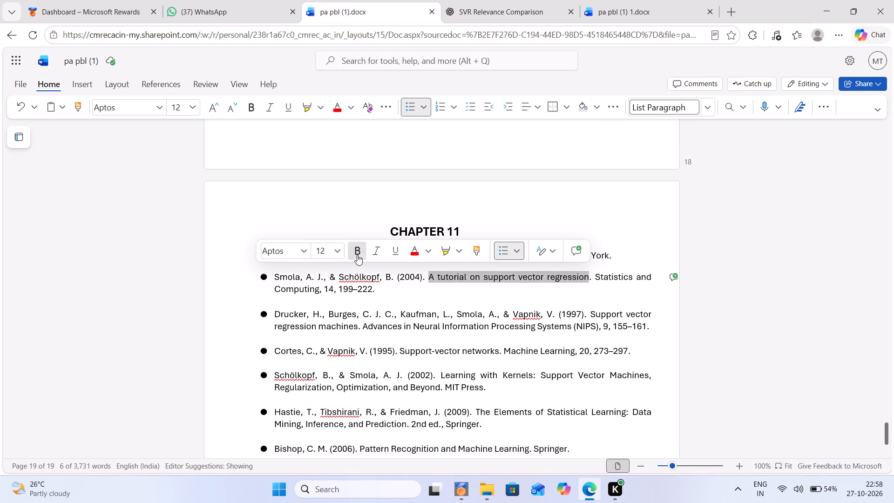
click(399, 288)
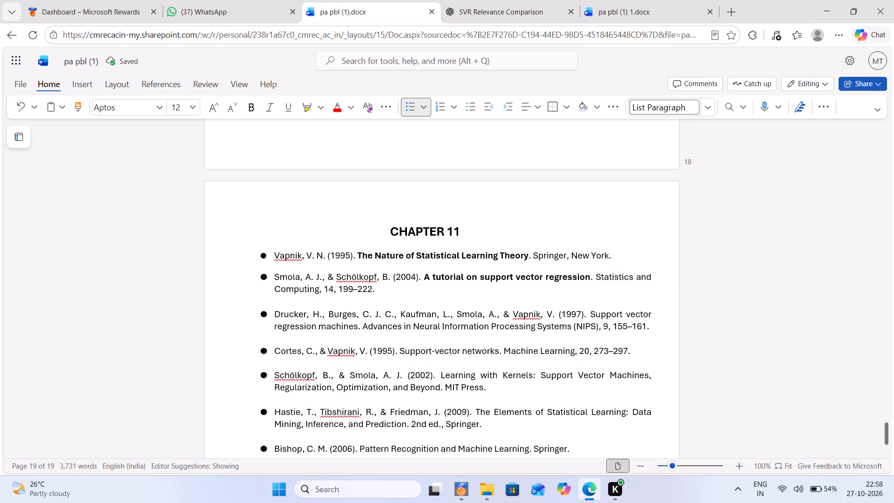
Bold the title "Support vector regression machines" in the Drucker (1997) reference, matching ChatGPT's version.
click(501, 3)
click(375, 0)
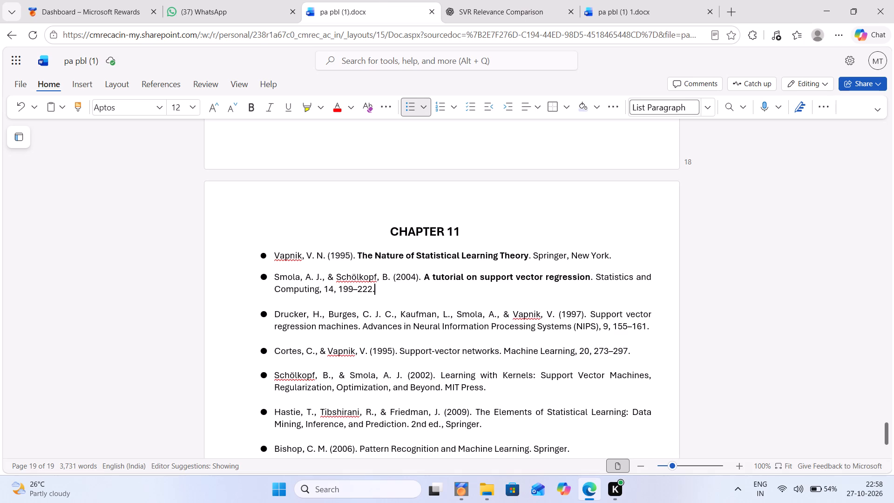
drag(591, 312, 500, 333)
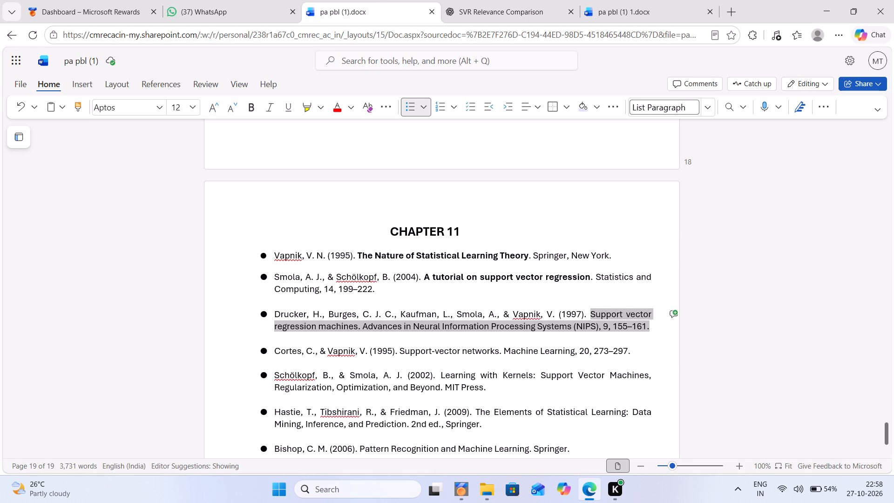
drag(500, 333, 358, 324)
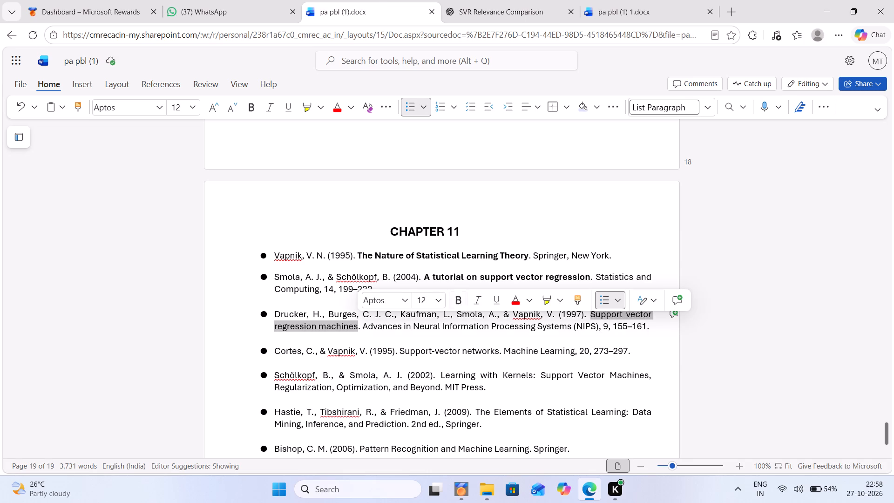
click(461, 299)
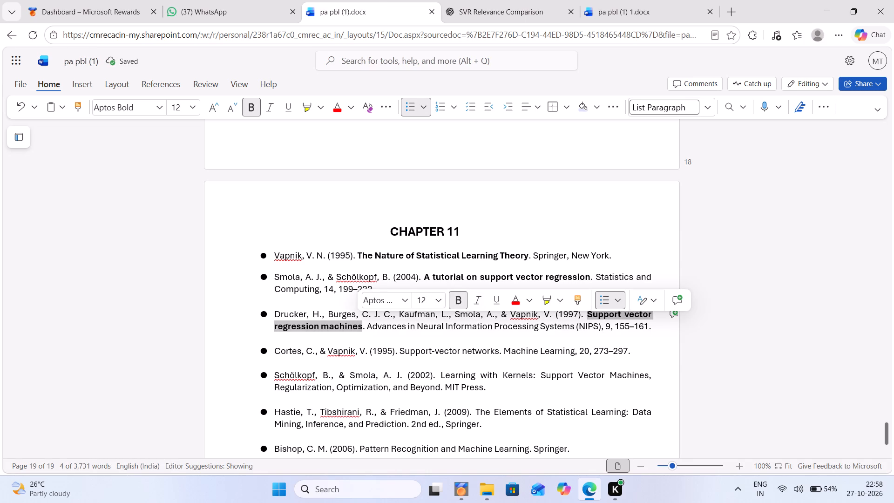
click(467, 349)
Bold the title "Support-vector networks" in the Cortes (1995) reference.
scroll(413, 339, down, 2)
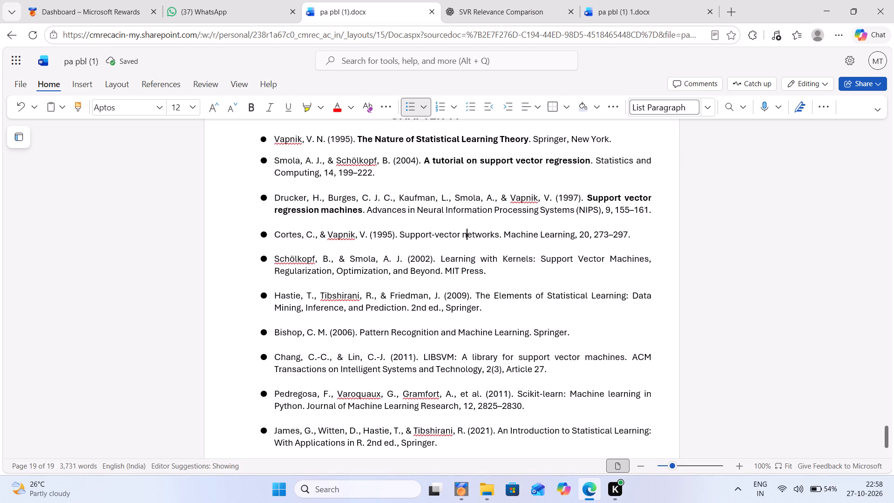
drag(399, 234, 500, 234)
click(592, 216)
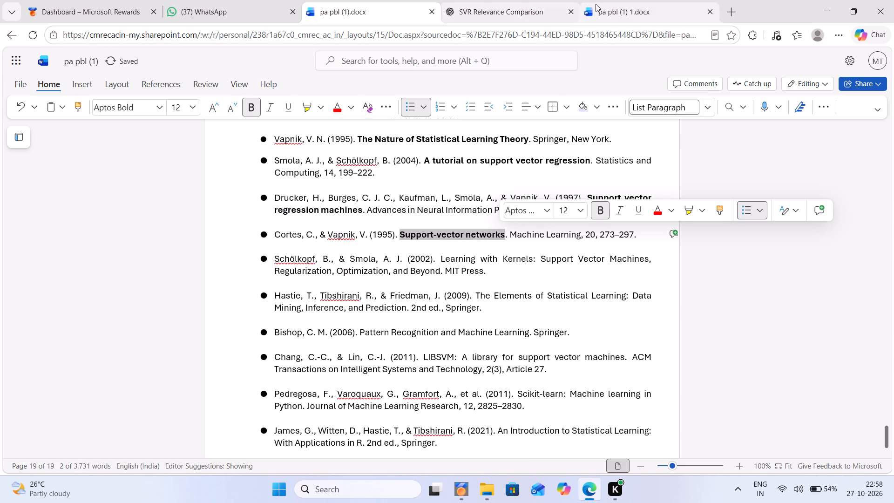
Bold the title "Learning with Kernels: Support Vector Machines, Regularization, Optimization, and Beyond" in the Schölkopf (2002) reference, matching ChatGPT's version.
click(513, 0)
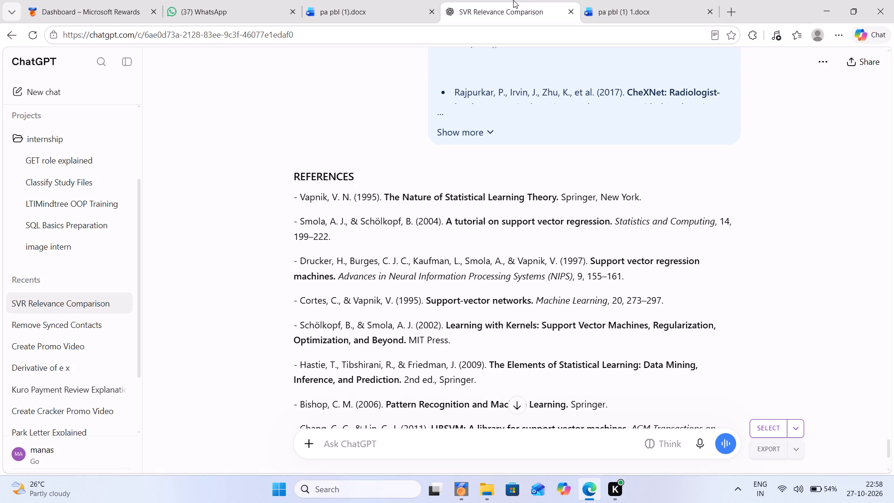
click(380, 0)
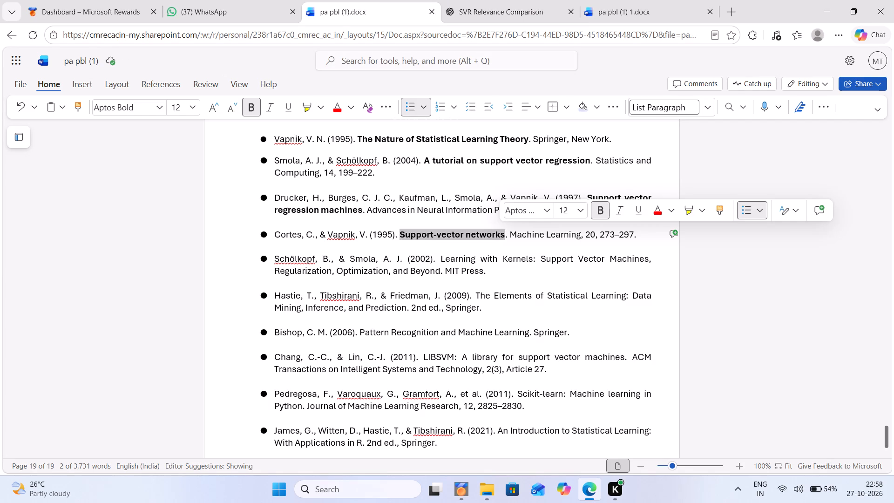
drag(441, 258, 538, 259)
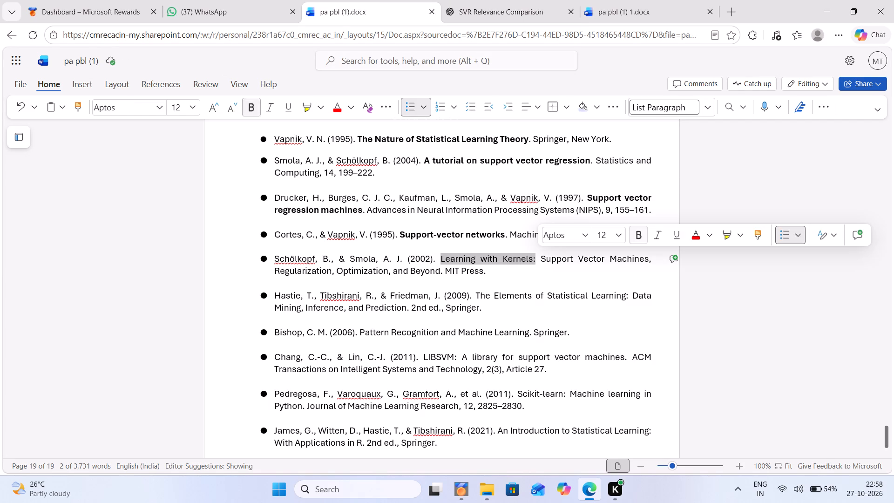
click(462, 0)
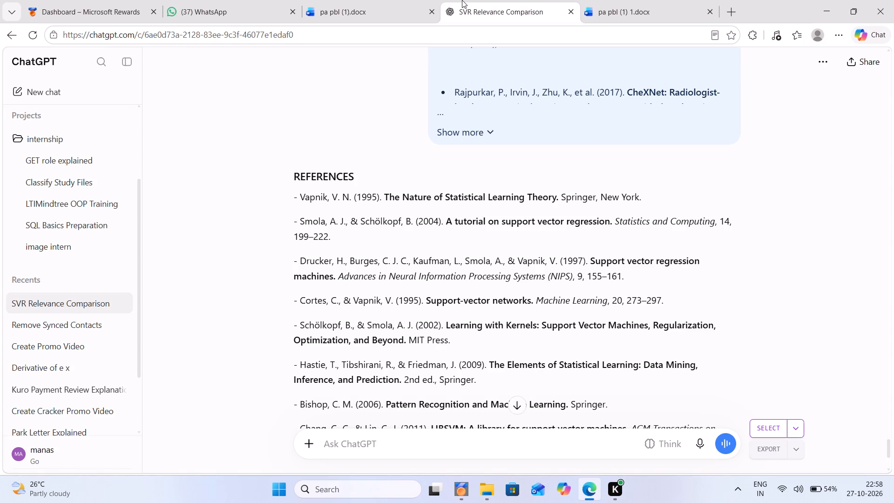
click(386, 0)
click(494, 258)
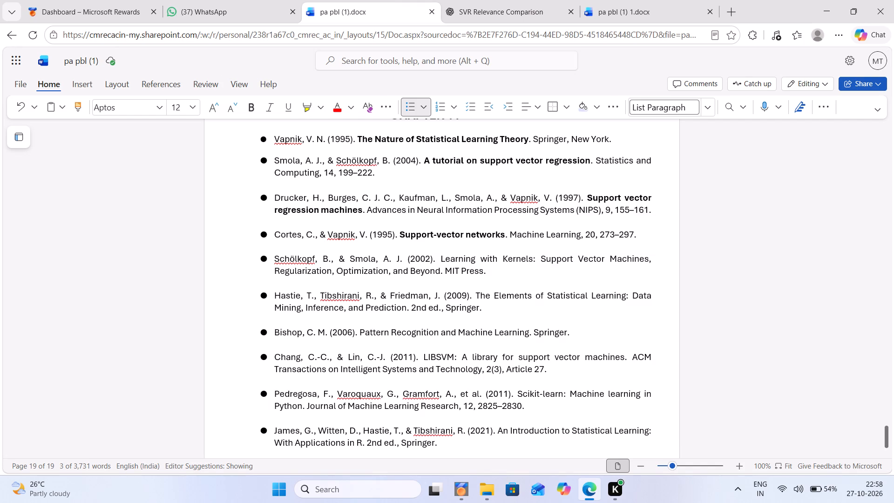
drag(440, 259, 441, 273)
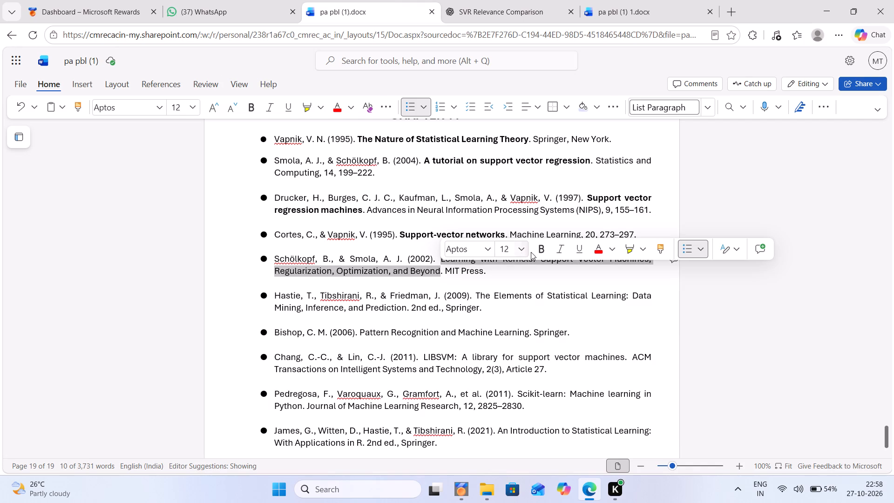
click(540, 252)
click(515, 283)
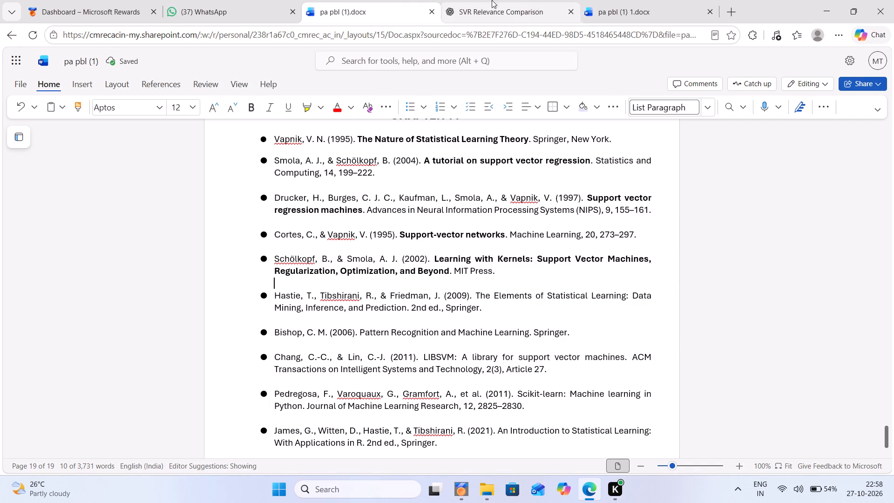
Bold the title "The Elements of Statistical Learning: Data Mining, Inference, and Prediction" in the Hastie (2009) reference, matching ChatGPT's version.
click(538, 0)
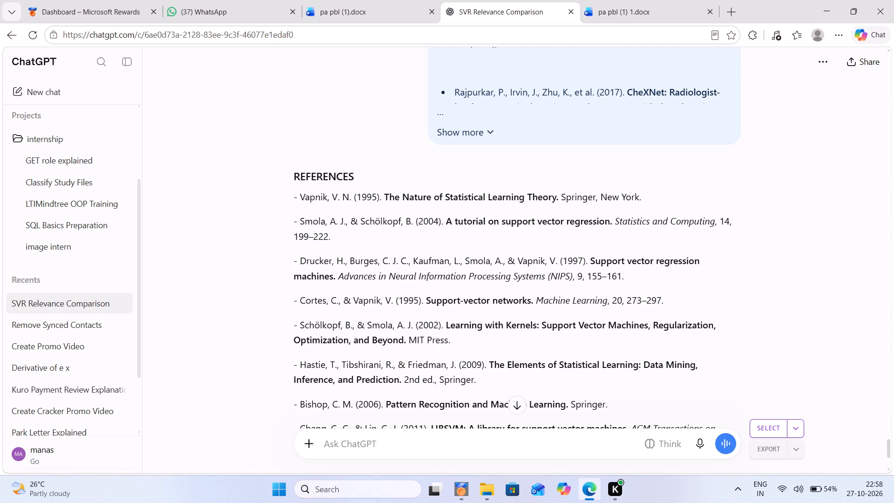
scroll(359, 271, down, 1)
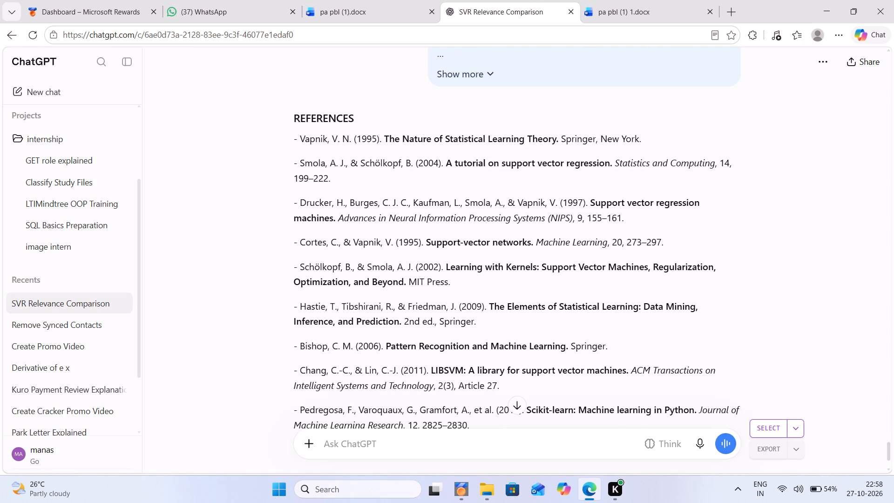
click(390, 0)
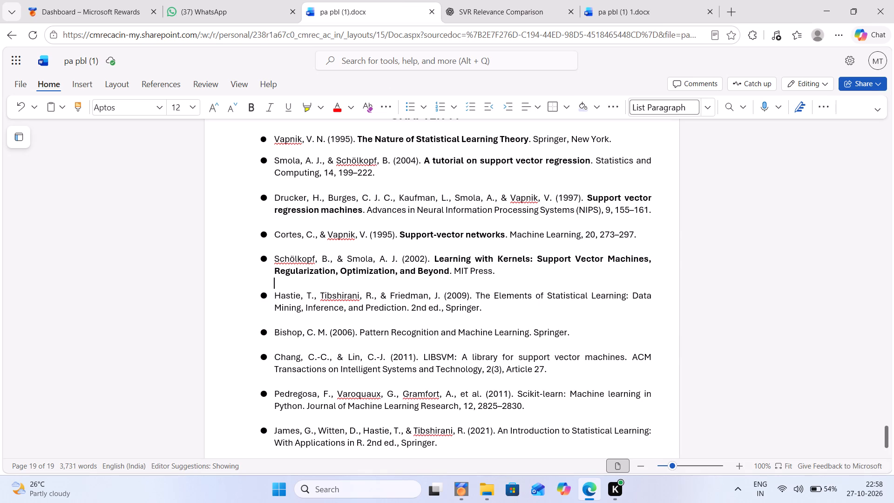
drag(478, 294, 403, 306)
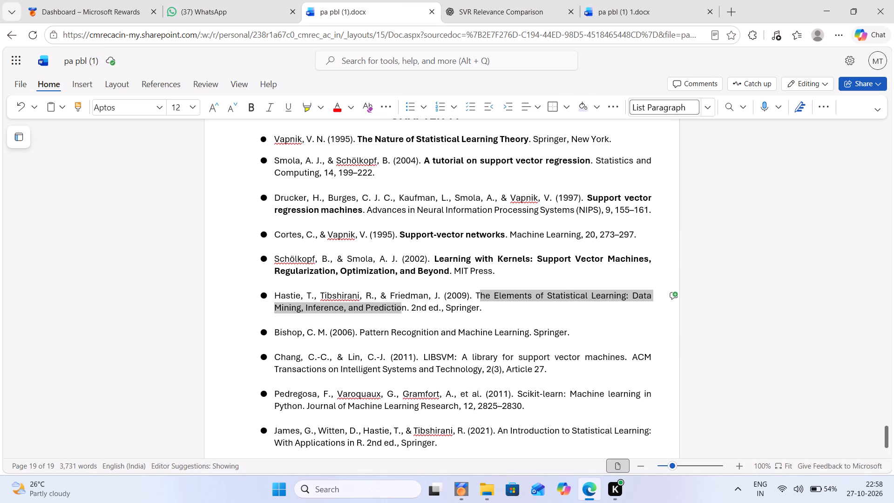
drag(403, 306, 406, 305)
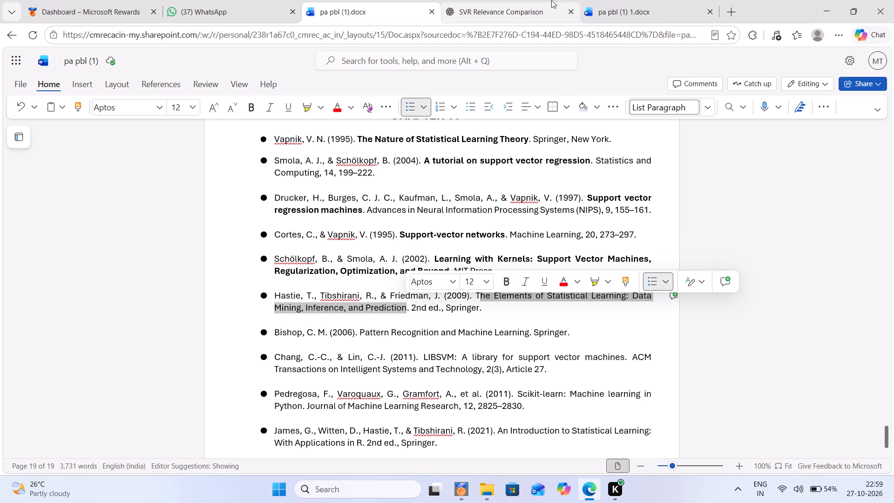
click(489, 0)
click(385, 0)
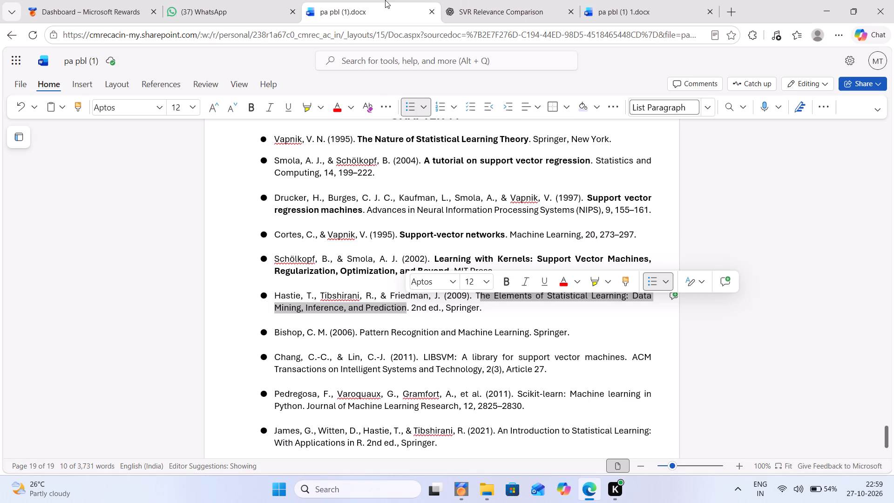
click(499, 278)
Bold the title "Pattern Recognition and Machine Learning" in the Bishop (2006) reference.
scroll(480, 299, down, 2)
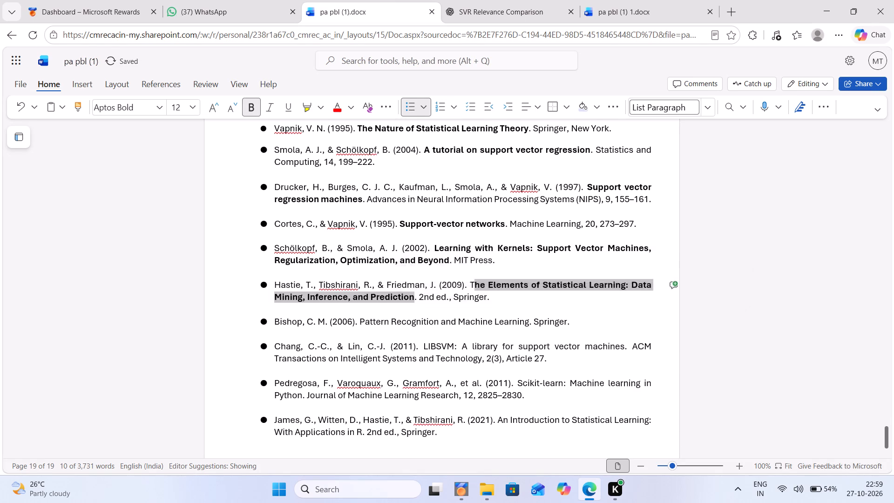
drag(359, 214, 455, 219)
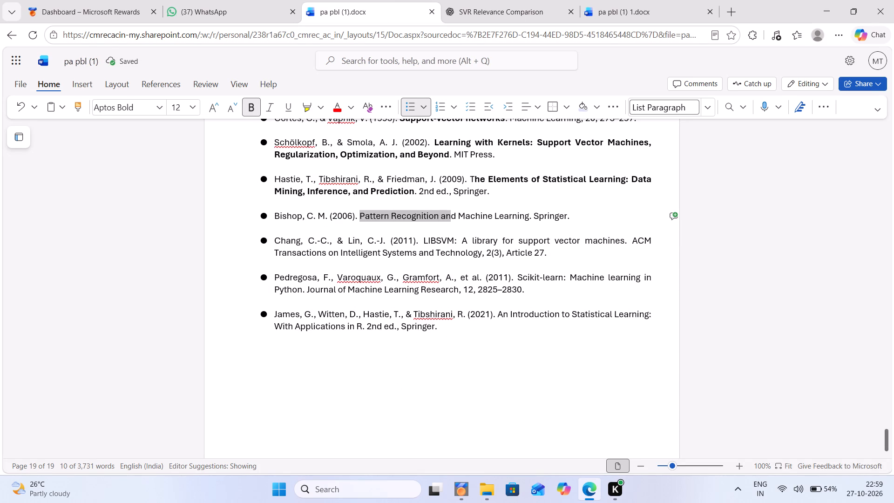
drag(455, 219, 527, 216)
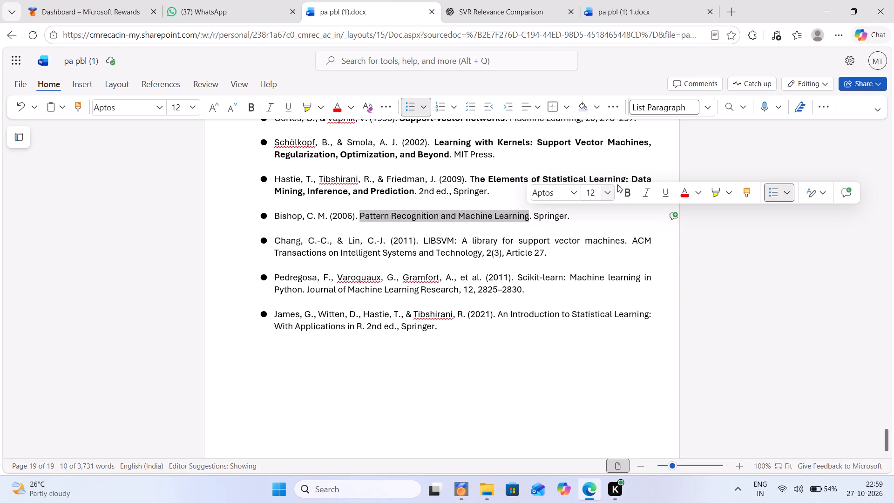
click(623, 192)
Check ChatGPT's reference formatting and bold "A library for support vector machines" in the Chang (2011) reference.
click(525, 0)
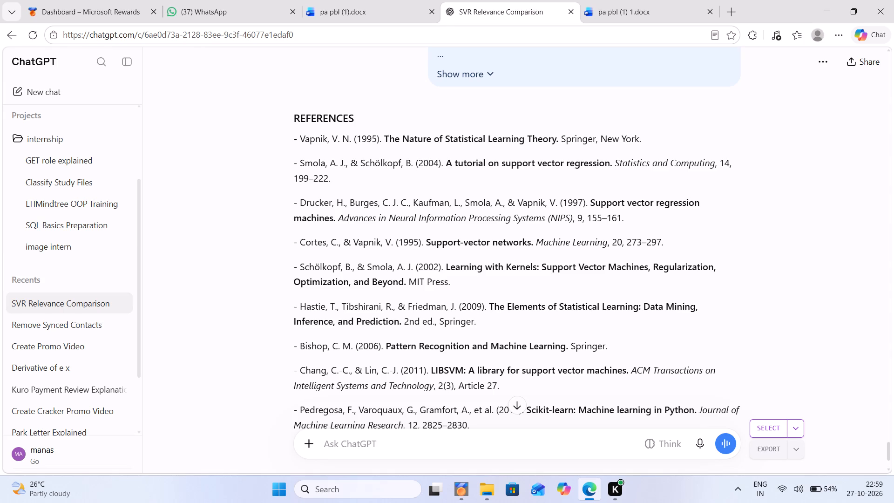
click(400, 0)
click(409, 239)
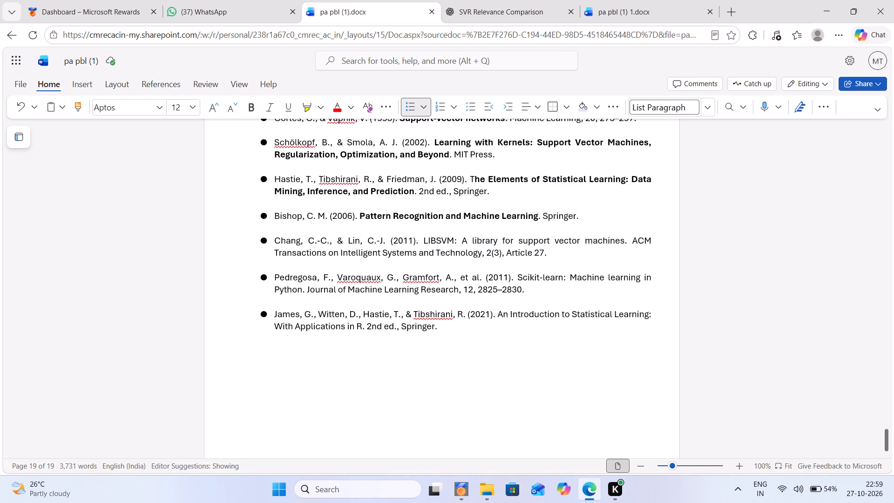
drag(460, 240, 622, 240)
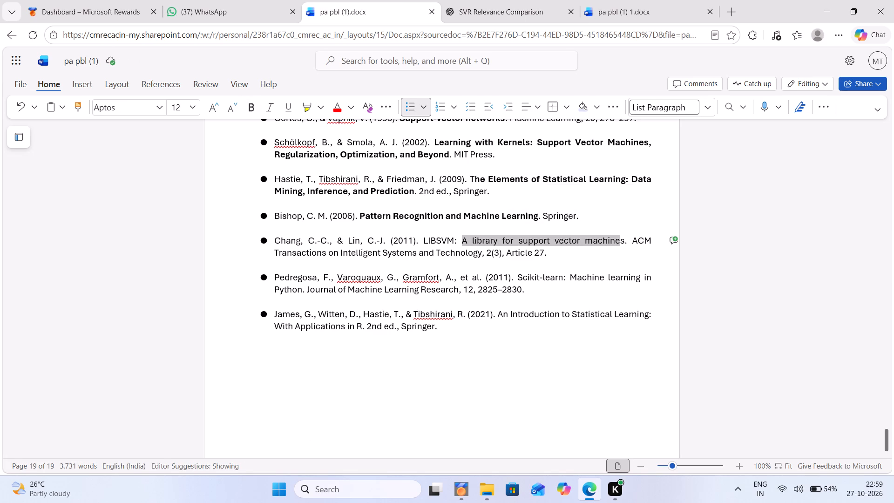
drag(622, 240, 623, 240)
click(393, 217)
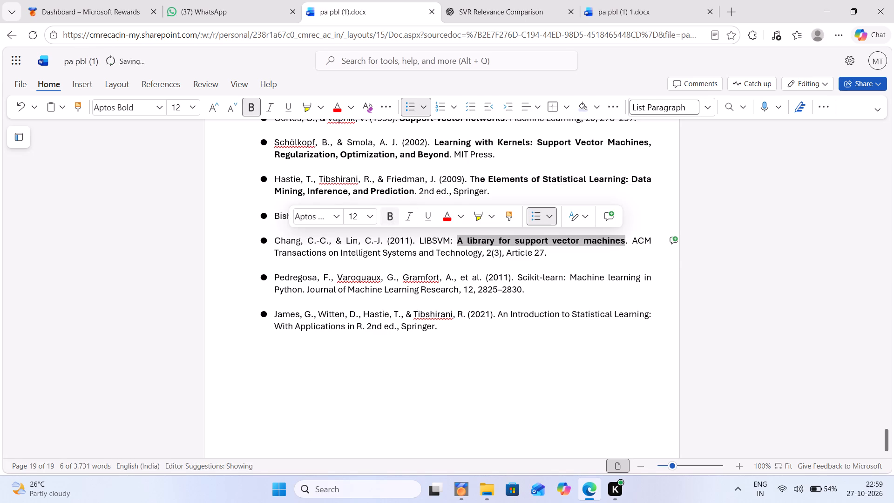
click(564, 259)
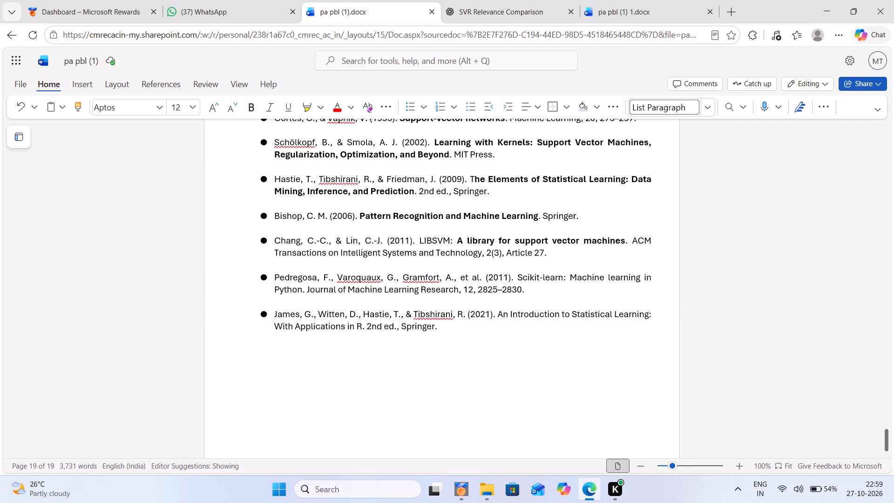
Bold "Machine learning in Python." in the Pedregosa (2011) reference.
drag(569, 274, 625, 279)
drag(625, 279, 305, 290)
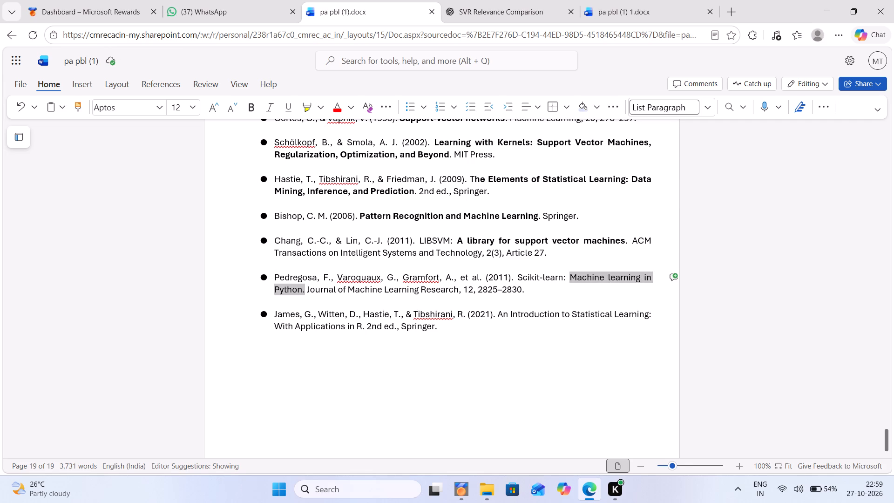
drag(305, 290, 305, 290)
click(403, 266)
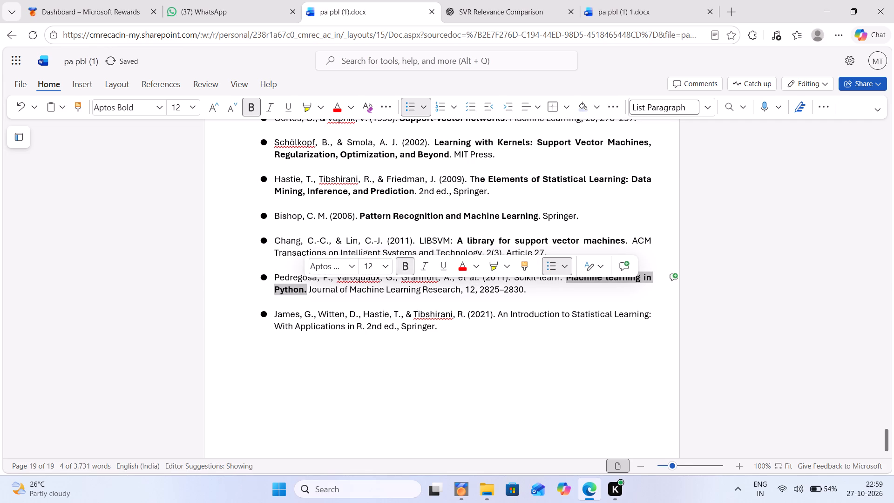
click(379, 303)
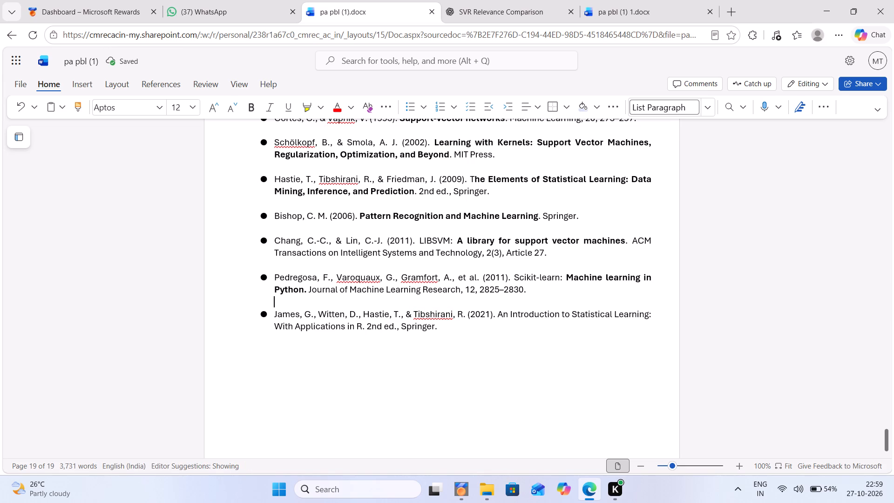
Bold the title "An Introduction to Statistical Learning: With Applications in R" in the James (2021) reference.
drag(496, 315, 373, 325)
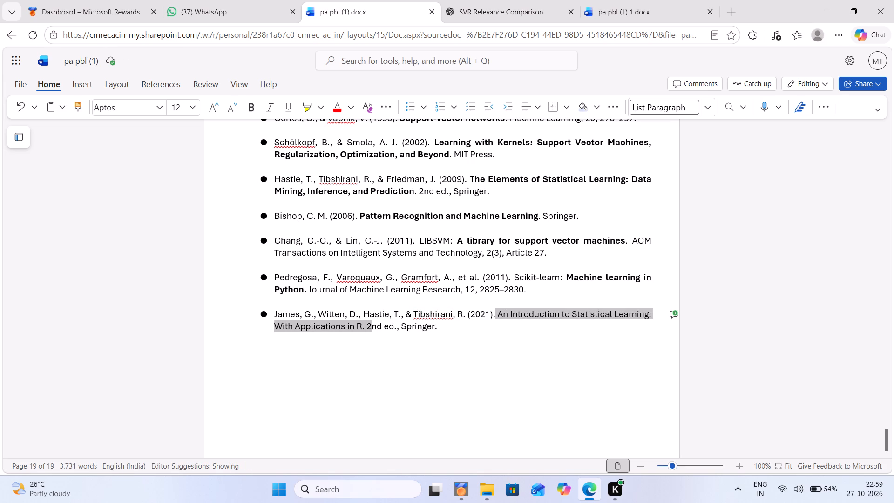
drag(373, 325, 362, 323)
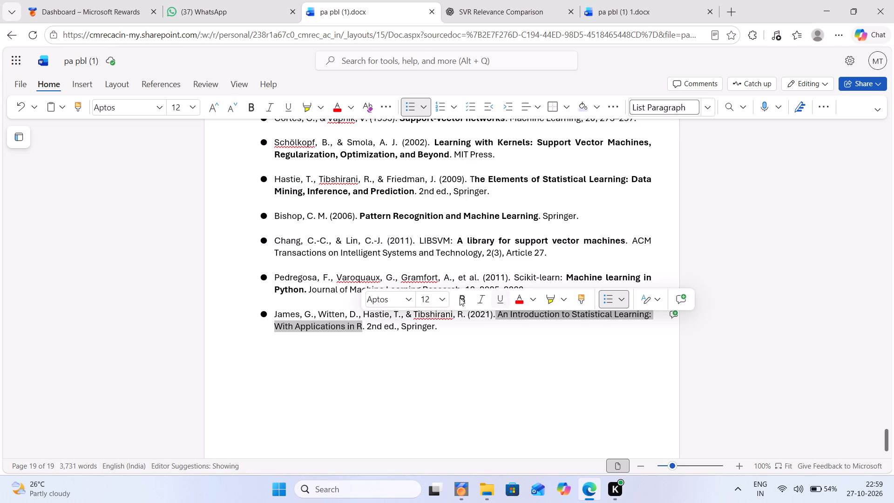
click(455, 294)
click(458, 345)
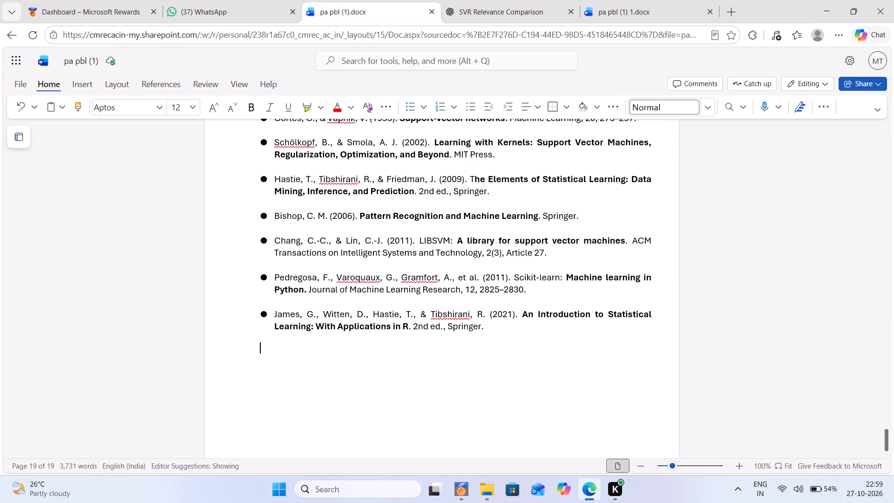
scroll(582, 408, down, 5)
scroll(349, 304, up, 3)
scroll(350, 312, down, 8)
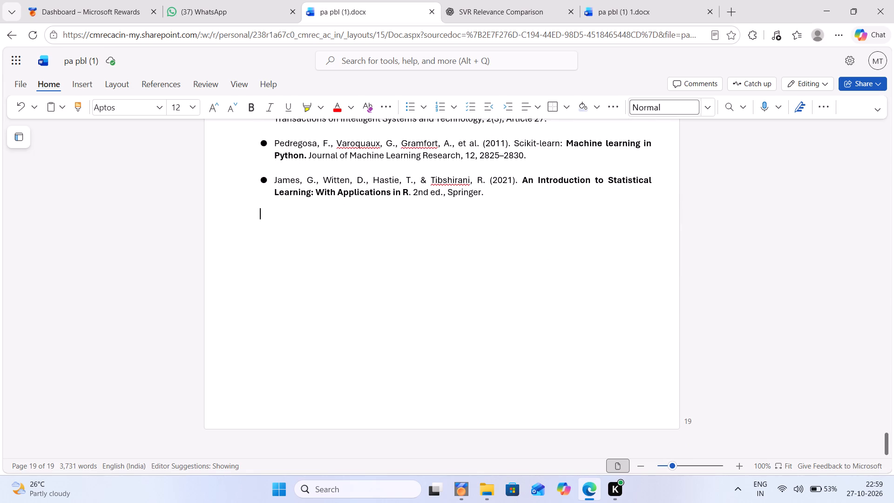
scroll(445, 331, up, 6)
scroll(365, 311, down, 2)
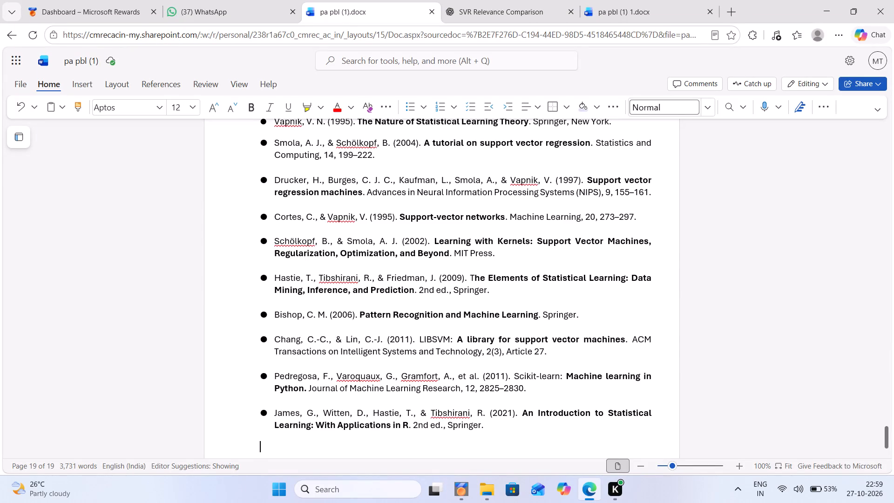
scroll(470, 322, down, 11)
scroll(469, 323, up, 8)
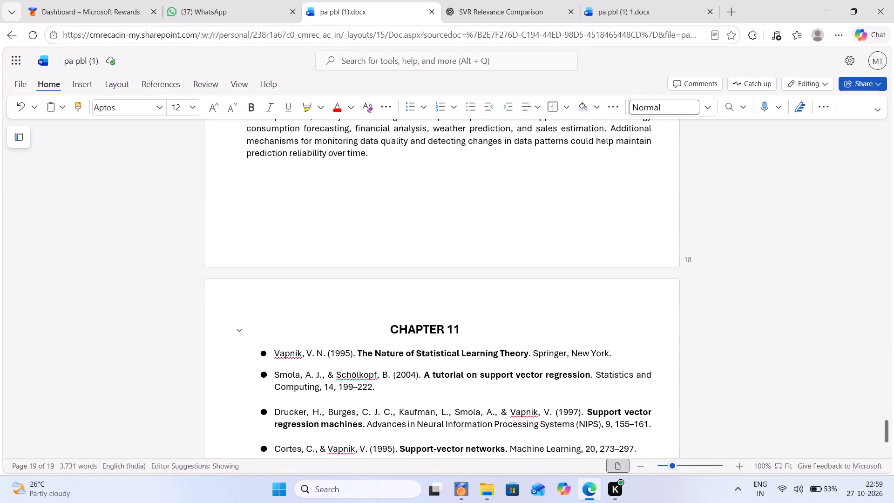
scroll(469, 323, down, 14)
scroll(469, 323, up, 10)
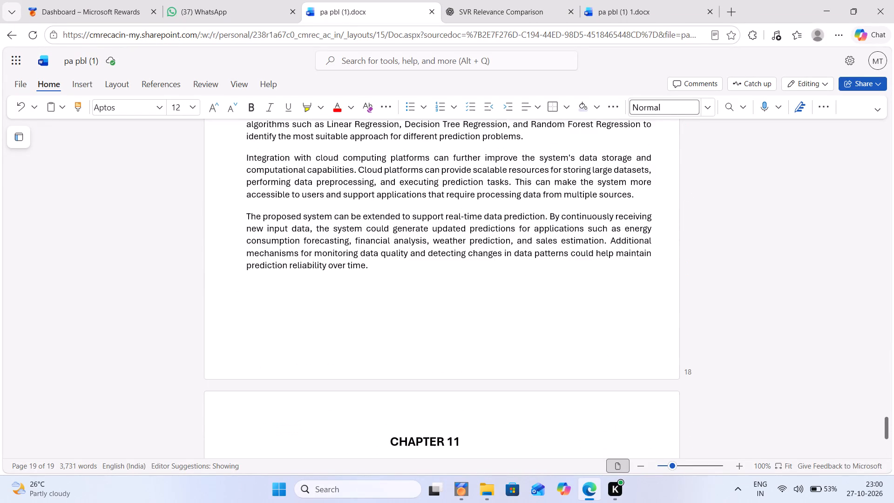
scroll(467, 329, up, 9)
scroll(467, 329, down, 4)
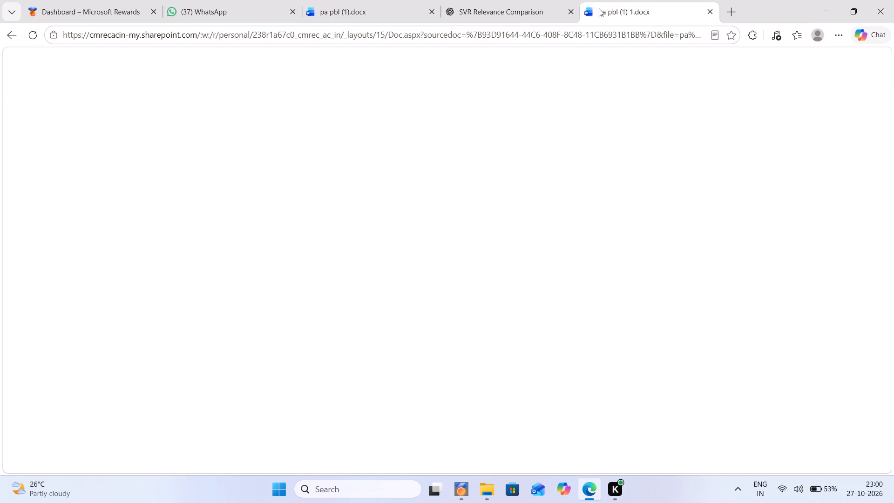
scroll(451, 267, down, 3)
drag(885, 334, 885, 340)
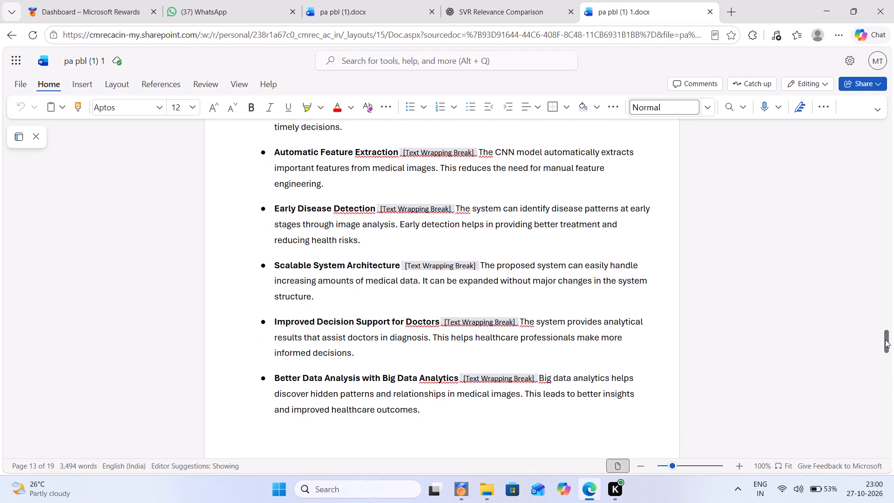
drag(885, 340, 889, 502)
scroll(241, 254, up, 7)
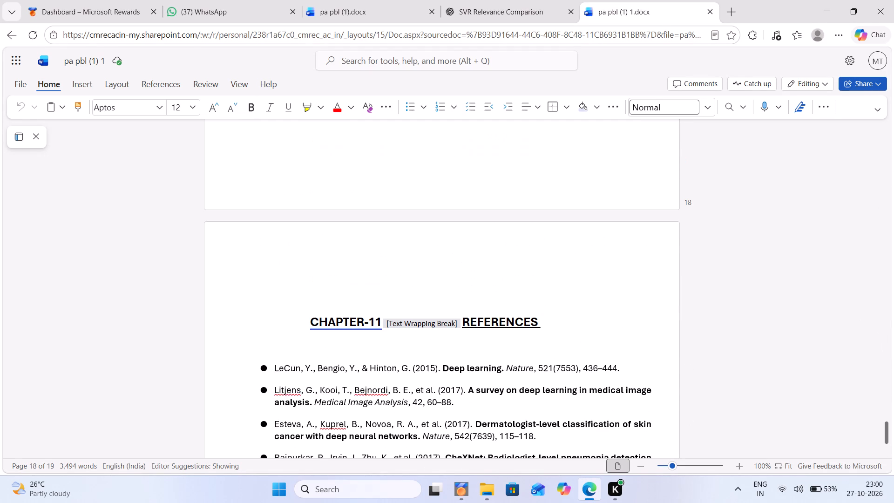
drag(461, 317, 540, 331)
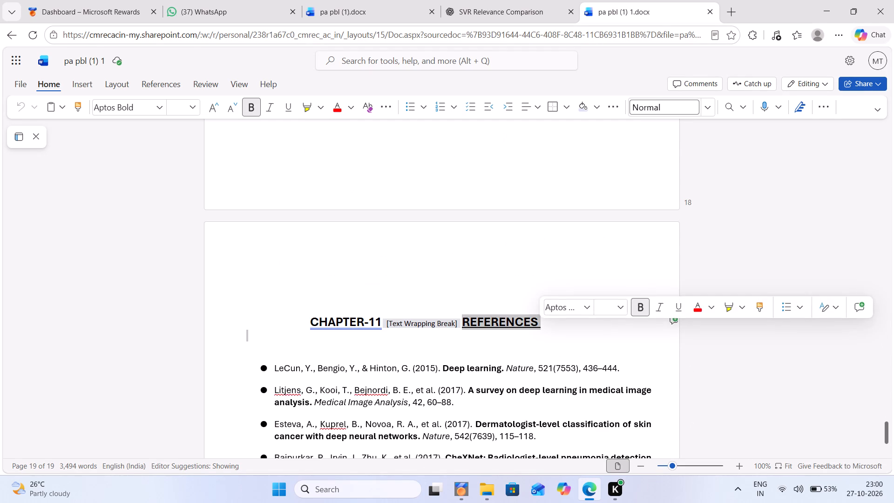
key(ctrl+c)
click(375, 0)
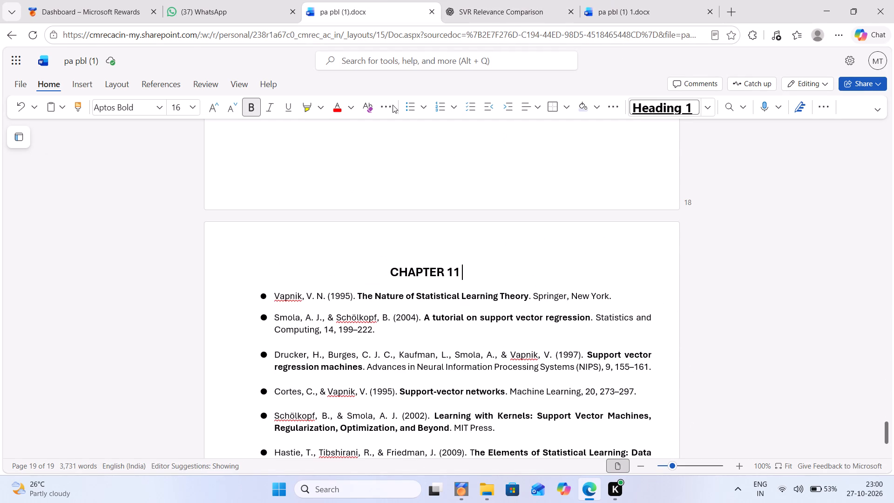
key(ctrl+v)
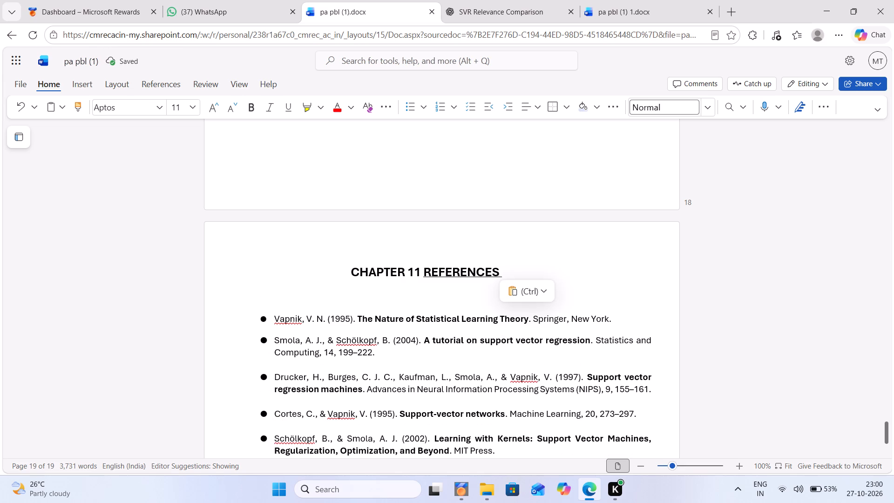
key(BackSpace)
key(BackSpace)
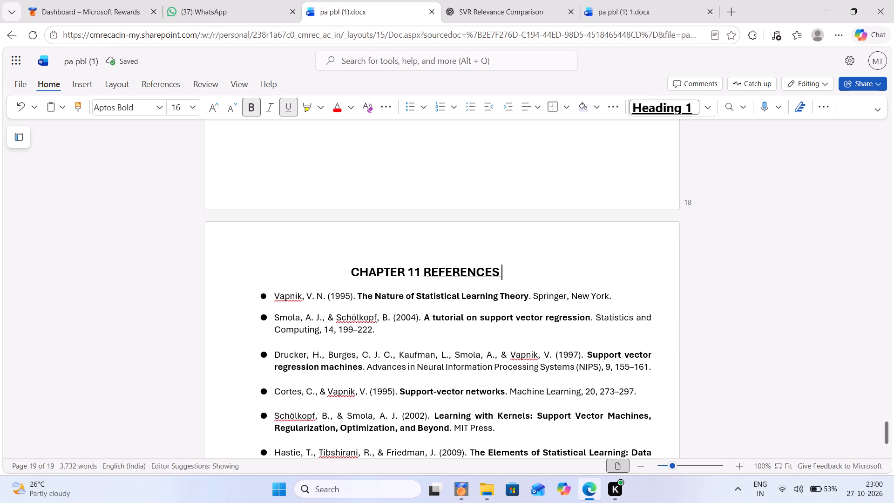
scroll(444, 227, up, 9)
scroll(477, 273, down, 7)
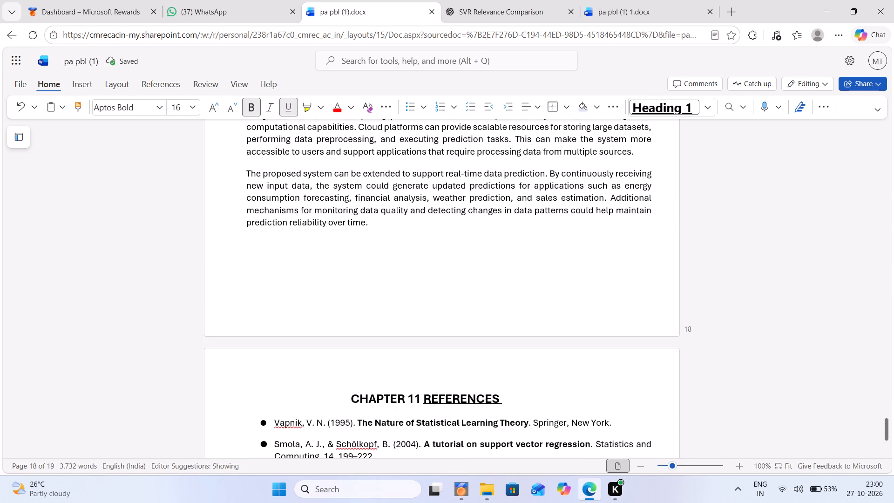
key(Return)
Replace the blank line between the CHAPTER 10 FUTURE SCOPE heading and its first paragraph with a new one.
scroll(500, 255, up, 6)
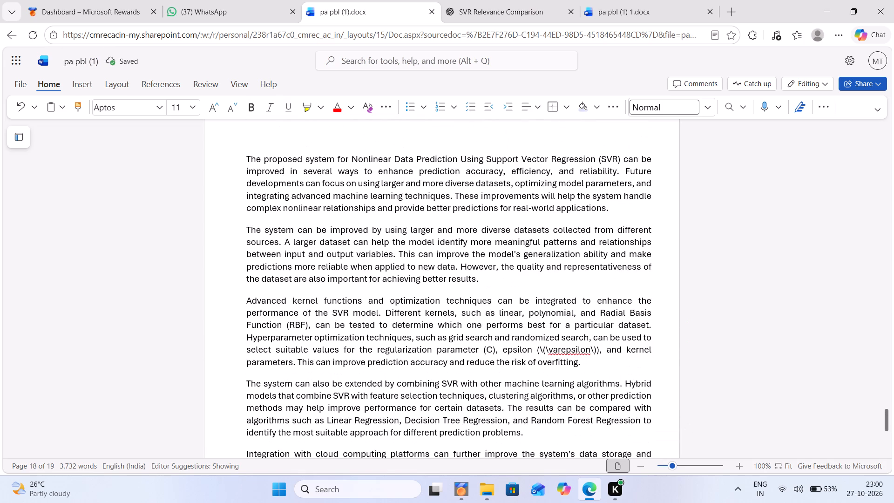
scroll(372, 132, up, 1)
click(325, 189)
key(BackSpace)
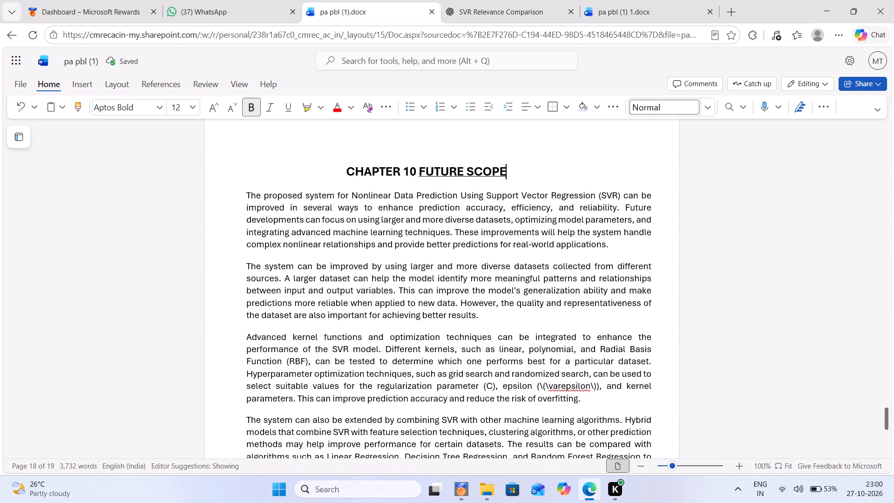
key(Return)
Check the chapter headings and their spacing from Chapter 11 back to Chapter 7 for missing titles.
scroll(189, 117, down, 2)
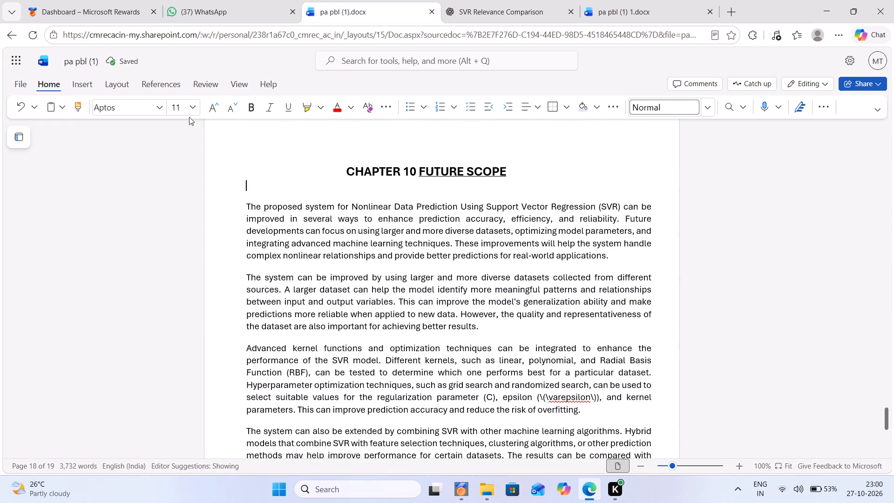
scroll(189, 117, down, 11)
scroll(467, 294, up, 2)
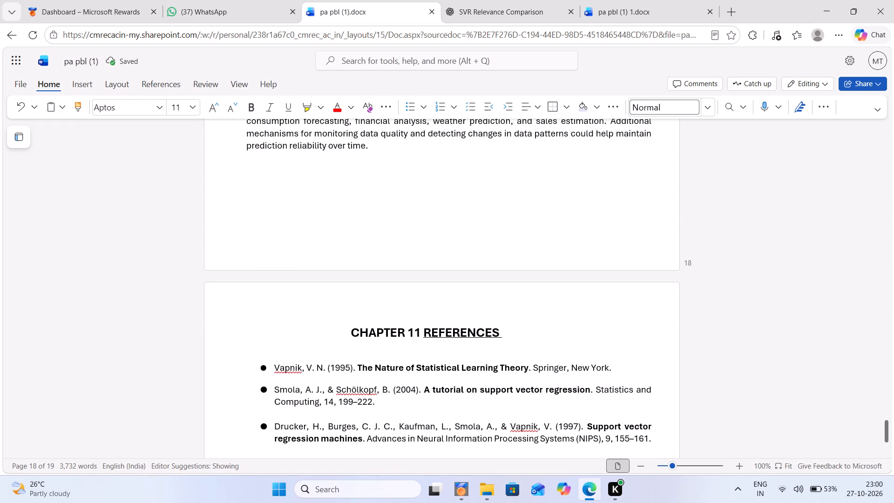
scroll(467, 294, up, 17)
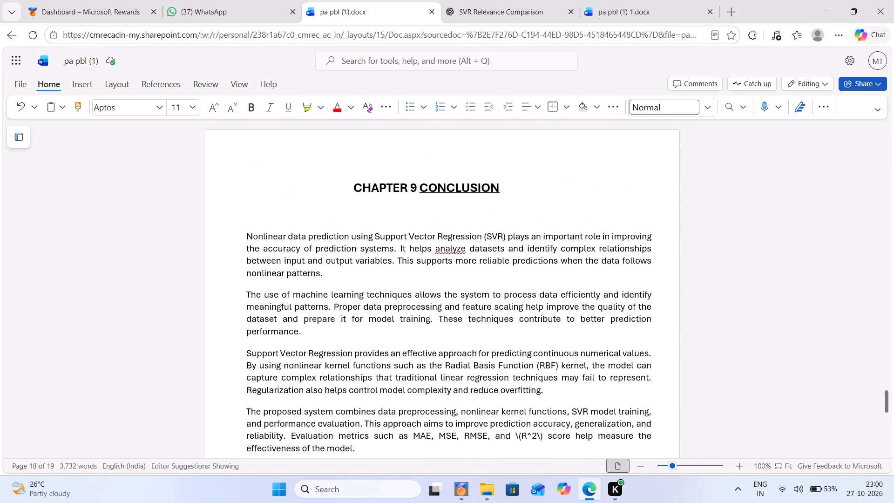
scroll(466, 295, up, 2)
scroll(416, 328, up, 8)
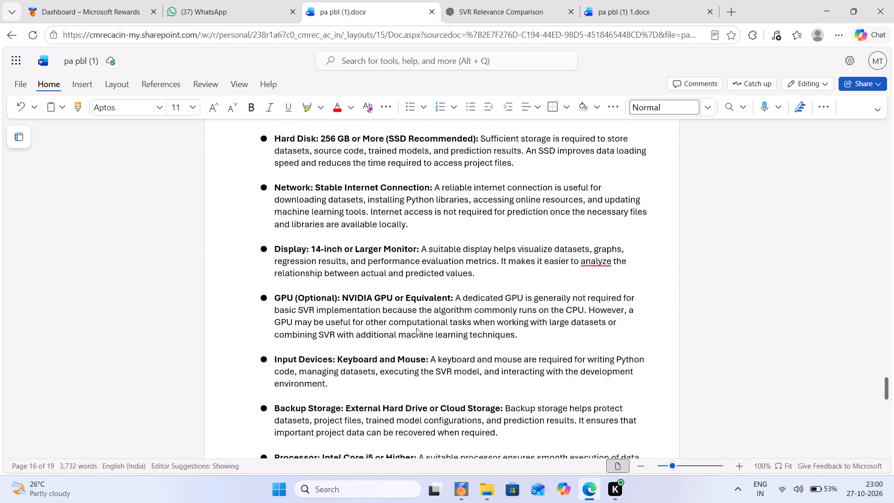
scroll(416, 328, up, 16)
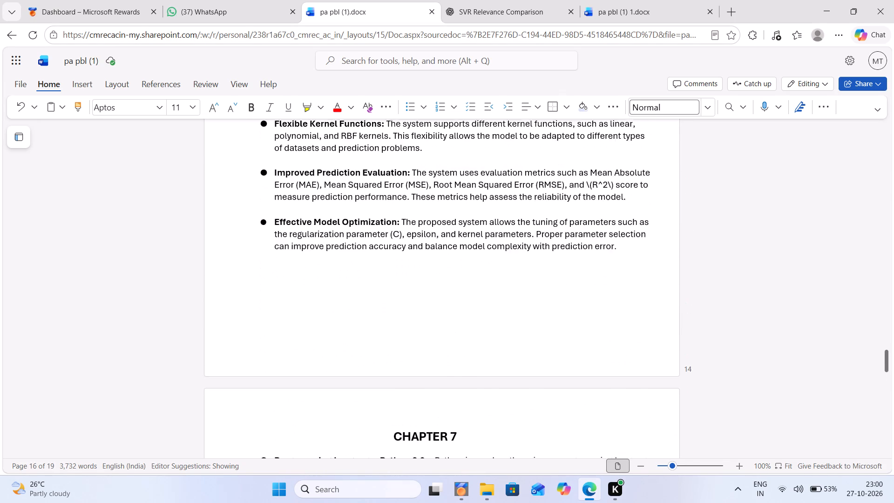
scroll(416, 328, up, 1)
scroll(416, 328, down, 5)
scroll(416, 328, up, 3)
scroll(416, 328, down, 9)
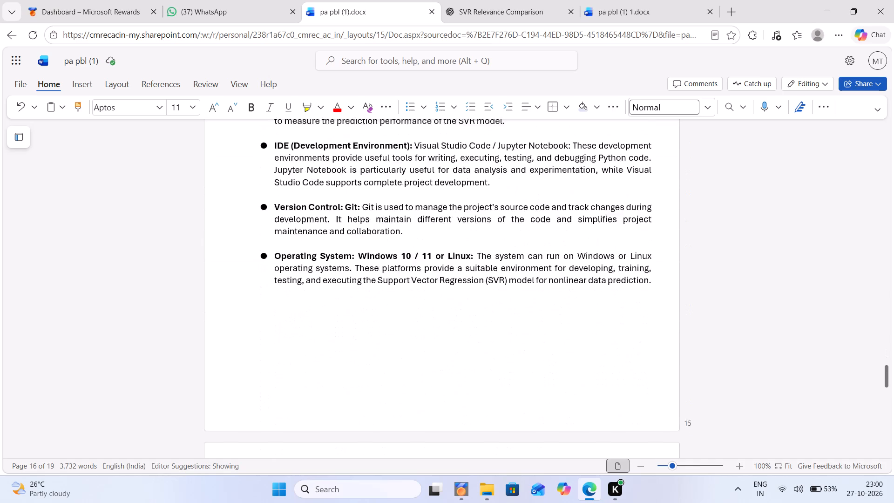
scroll(416, 328, down, 3)
scroll(416, 328, up, 9)
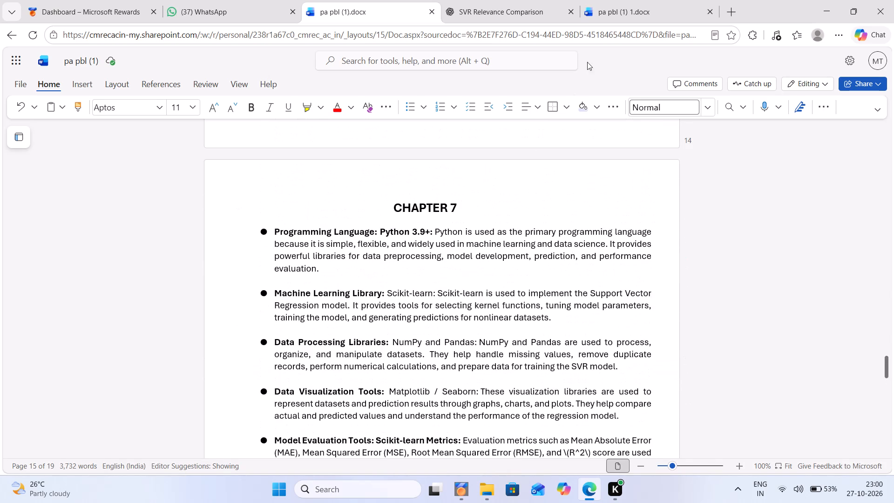
Copy the title "SOFTWARE REQUIREMENTS" from the Chapter 7 heading in pa pbl (1) 1.docx.
click(628, 8)
scroll(562, 280, up, 20)
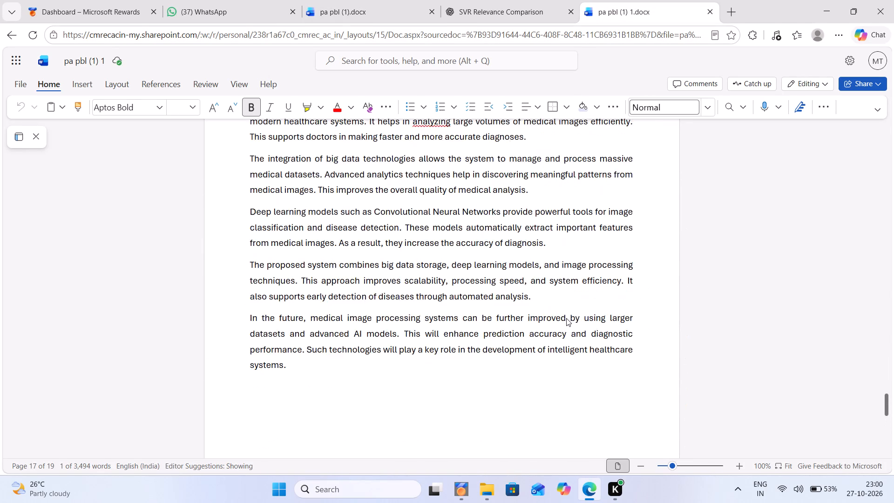
scroll(566, 318, up, 19)
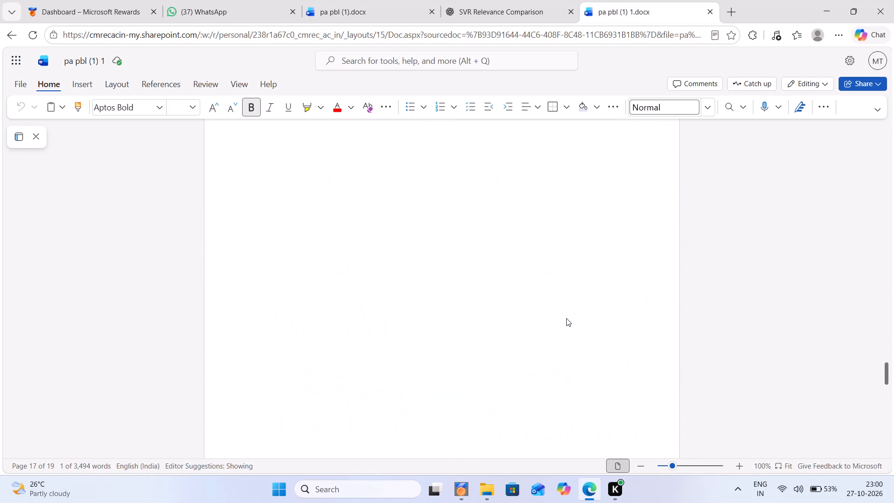
scroll(566, 318, up, 17)
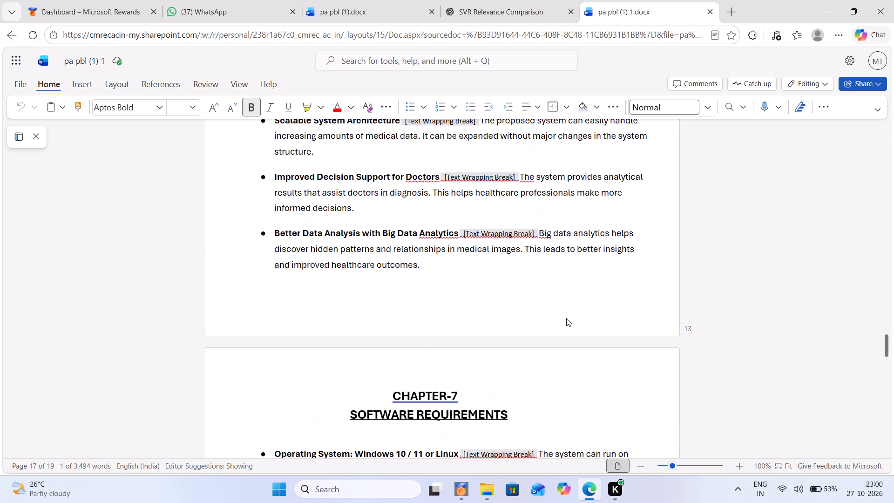
scroll(566, 318, down, 3)
drag(351, 243, 454, 240)
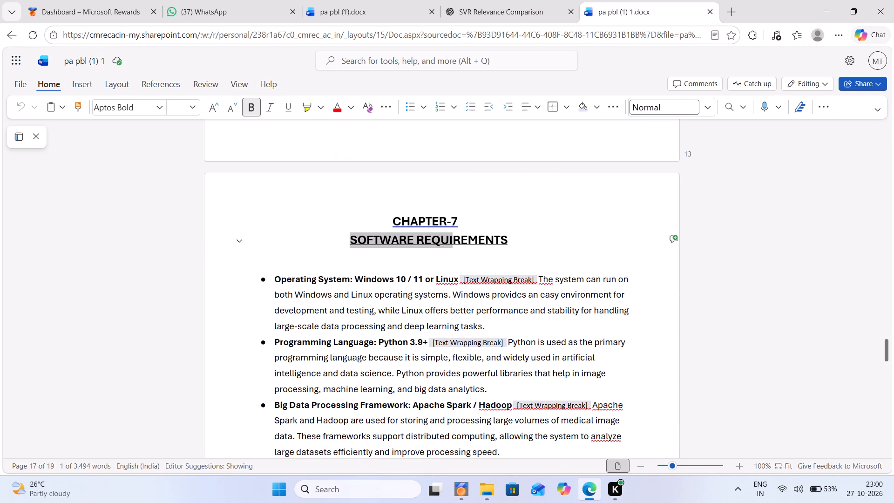
drag(454, 240, 507, 238)
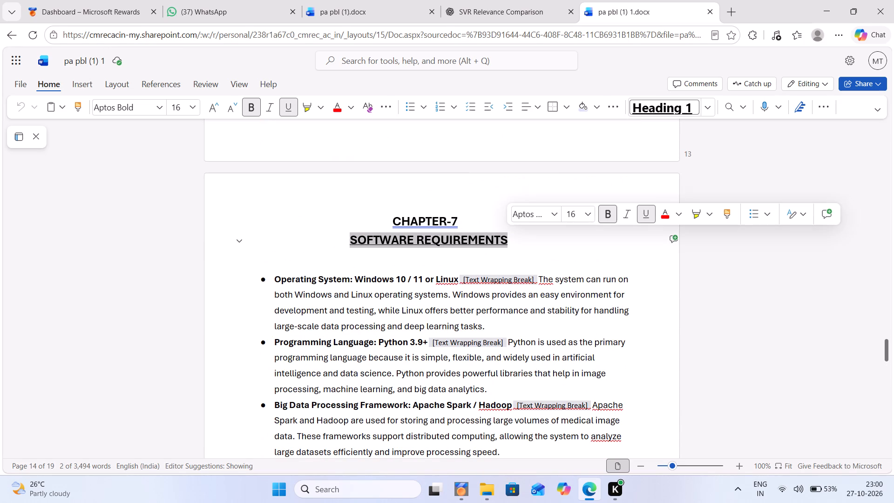
right_click(488, 246)
click(509, 248)
Add the copied "SOFTWARE REQUIREMENTS" title on a new line below CHAPTER 7 in pa pbl (1).docx, indented with spaces to centre it.
click(473, 0)
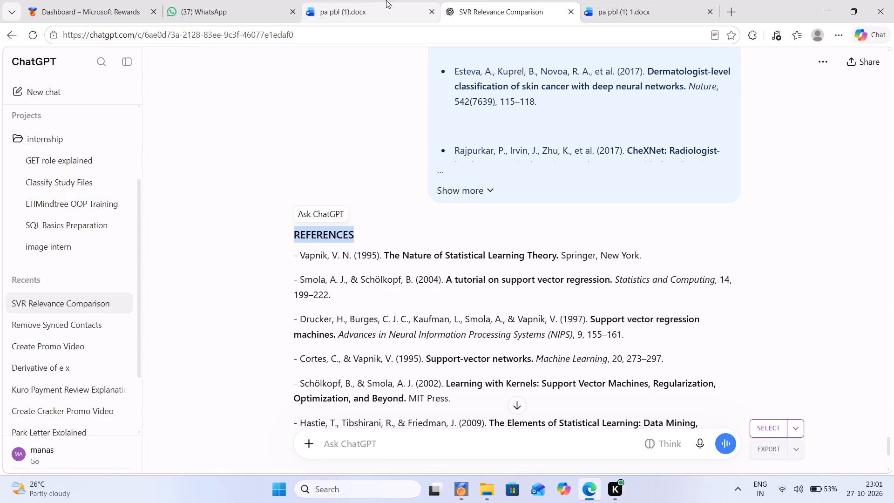
click(375, 0)
click(476, 213)
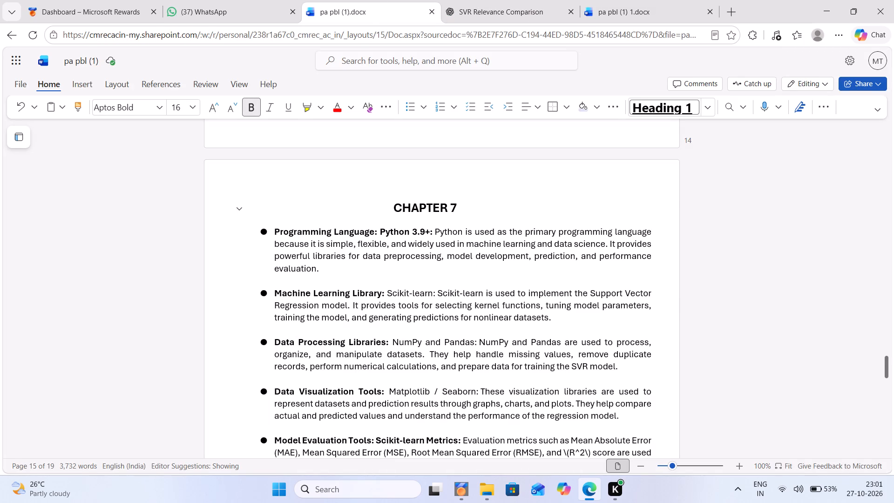
key(Return)
key(space)
key(space)
key(space)
key(space)
key(space)
key(space)
key(space)
key(space)
key(space)
key(space)
key(space)
key(space)
key(space)
key(space)
key(space)
key(space)
key(space)
key(space)
key(space)
key(space)
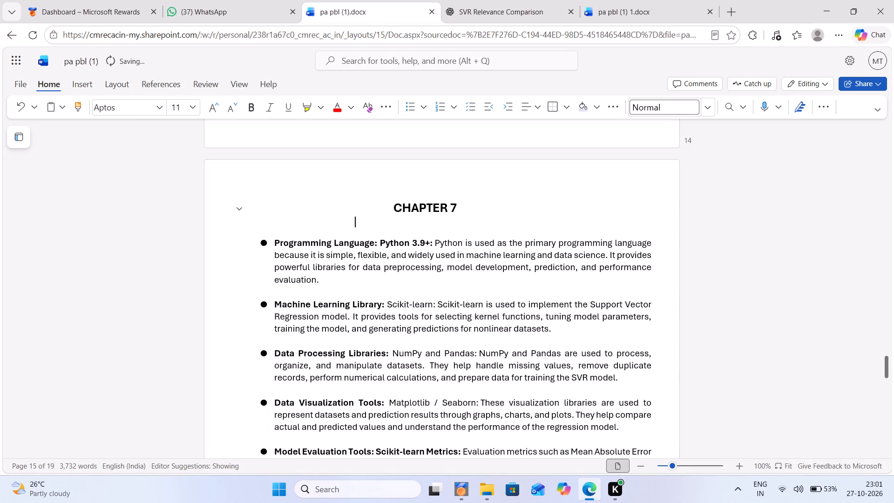
key(ctrl+v)
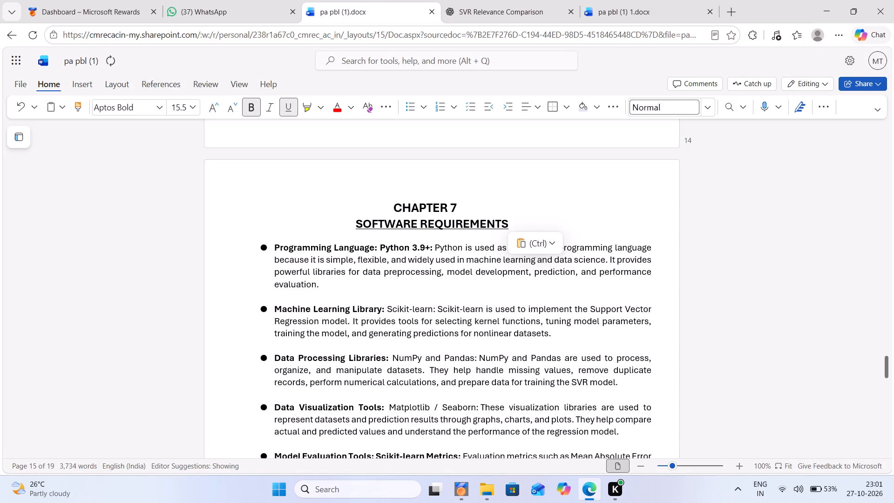
click(353, 230)
key(space)
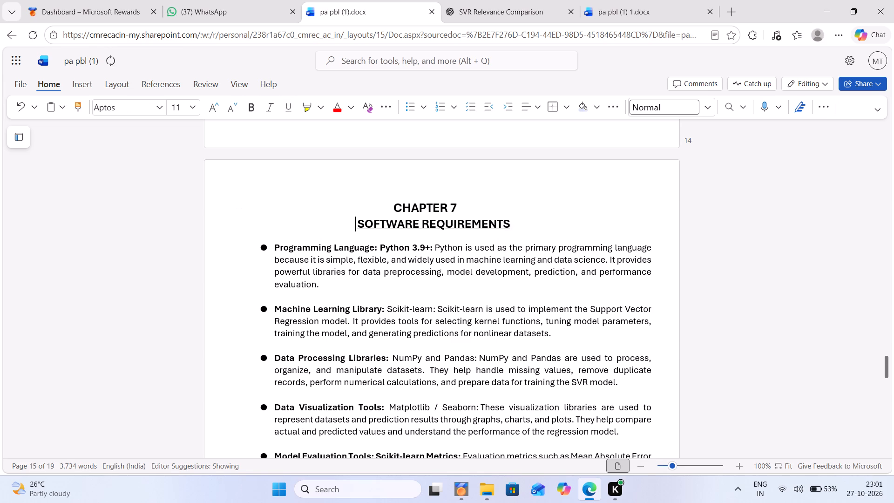
Add a blank line between the SOFTWARE REQUIREMENTS title of Chapter 7 and its first bullet point.
scroll(514, 225, up, 10)
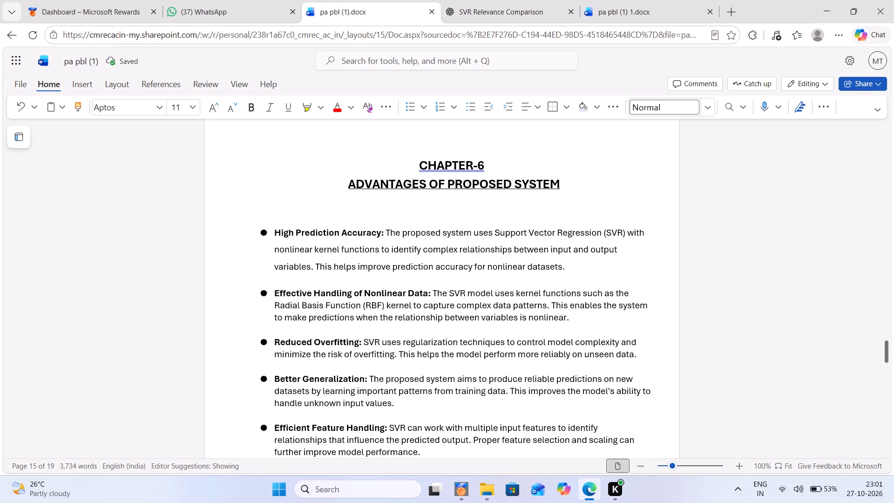
scroll(514, 225, up, 2)
scroll(514, 225, down, 9)
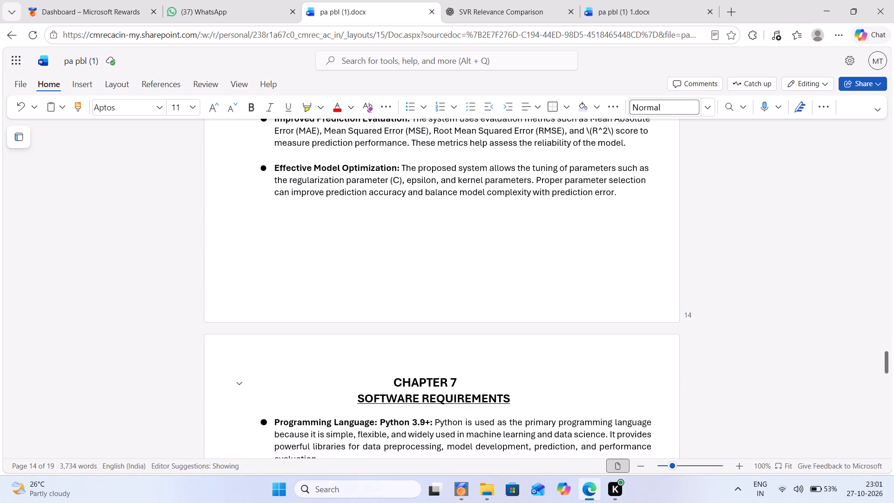
scroll(521, 390, down, 2)
click(523, 291)
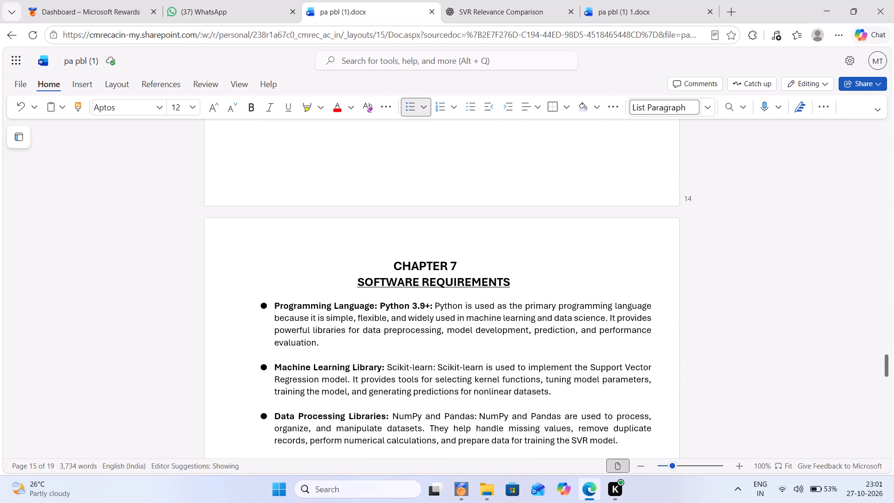
click(527, 282)
key(Return)
Check the headings and spacing from Chapter 6 back through the Abstract to the Contents and Acknowledgment pages.
scroll(527, 282, up, 8)
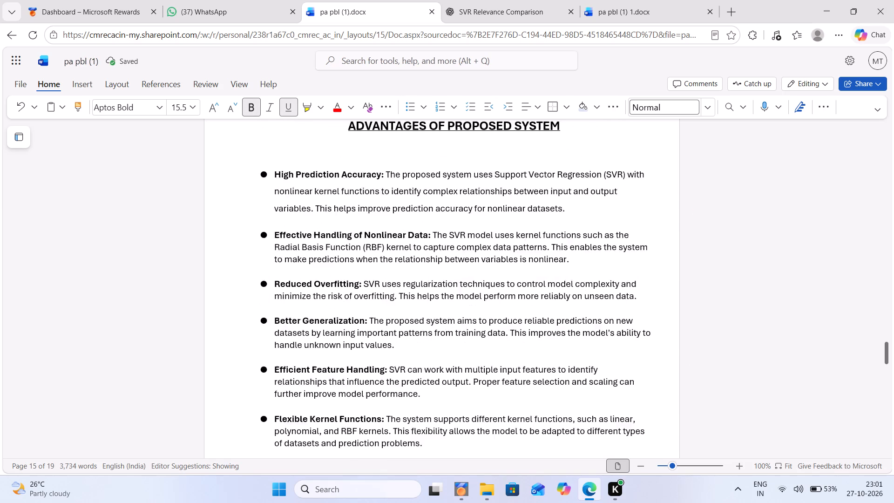
scroll(528, 284, up, 15)
scroll(528, 284, down, 3)
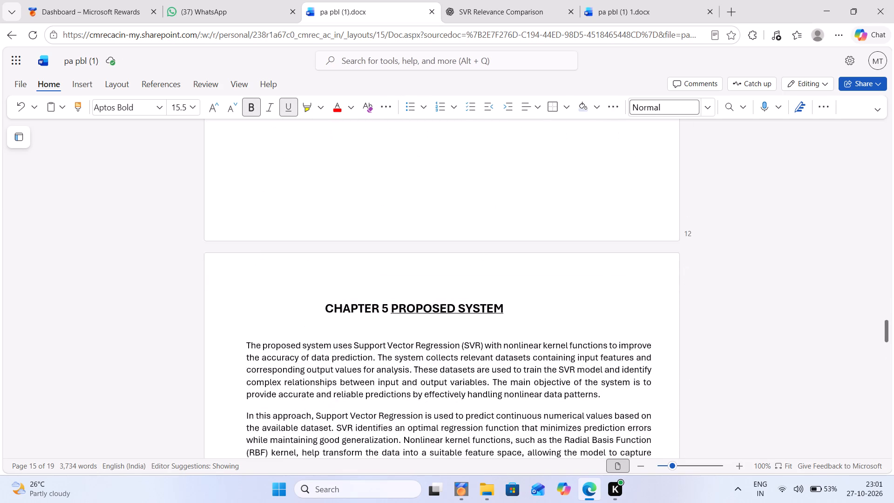
scroll(528, 284, up, 15)
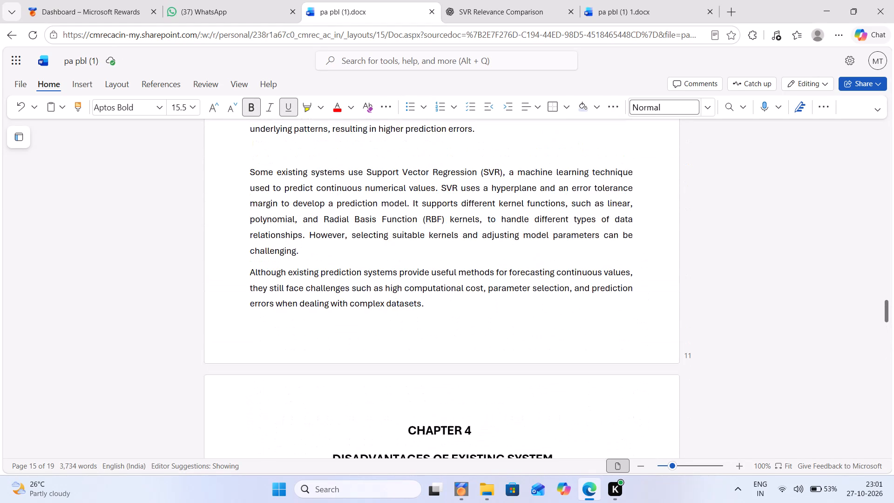
scroll(528, 284, down, 4)
click(428, 210)
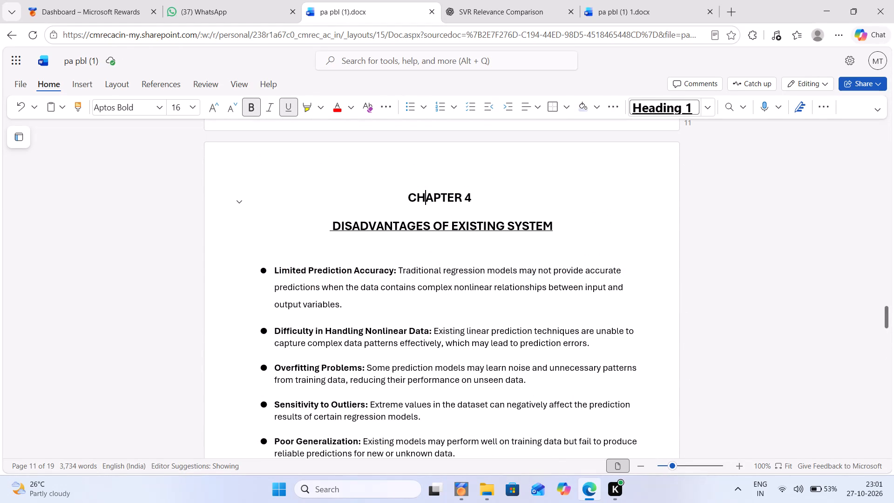
scroll(479, 192, up, 7)
scroll(471, 248, up, 4)
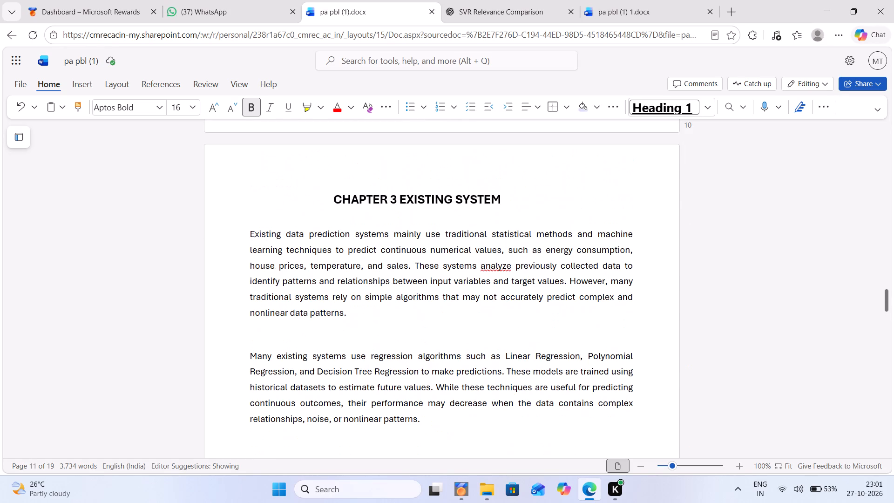
scroll(470, 249, down, 6)
scroll(470, 249, up, 10)
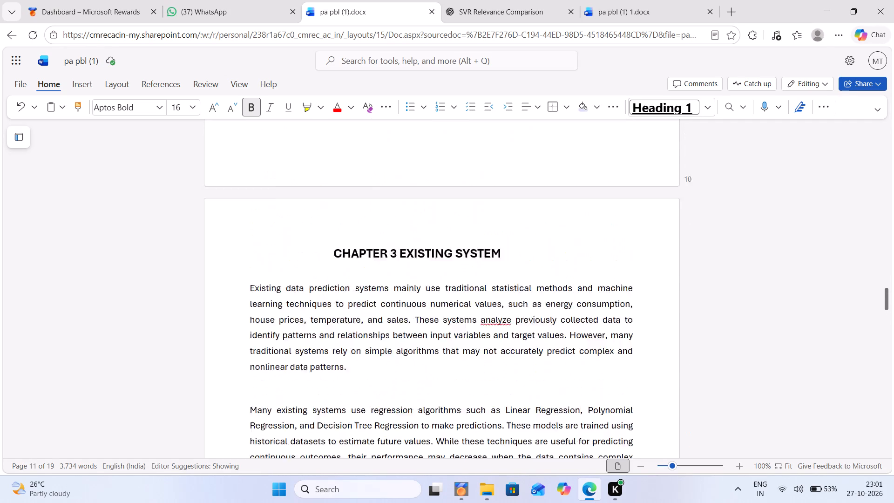
scroll(470, 249, down, 3)
scroll(470, 249, up, 11)
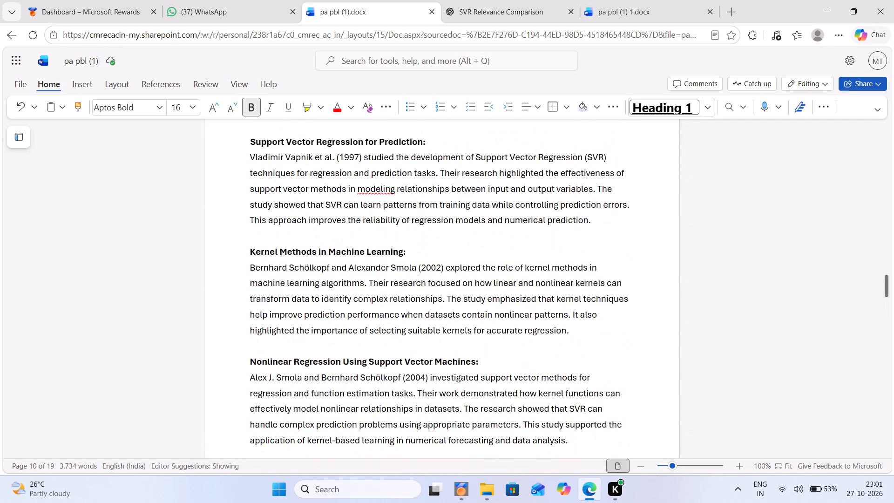
scroll(470, 249, up, 19)
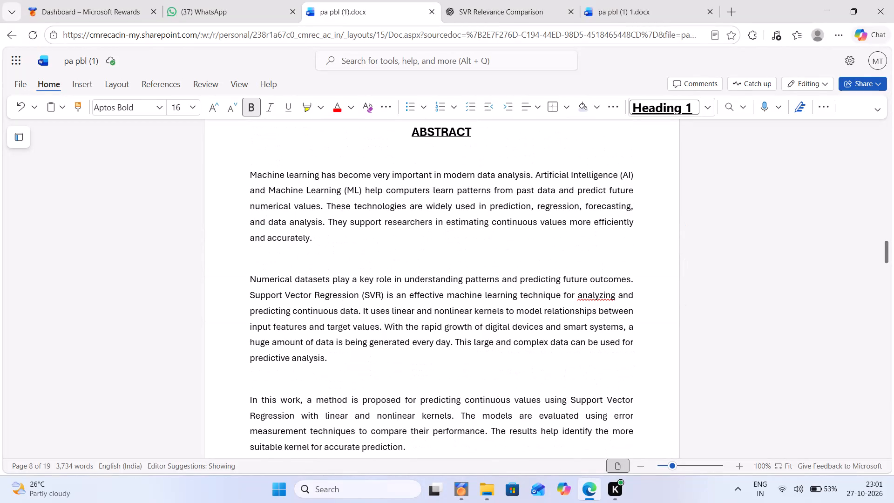
scroll(468, 261, up, 5)
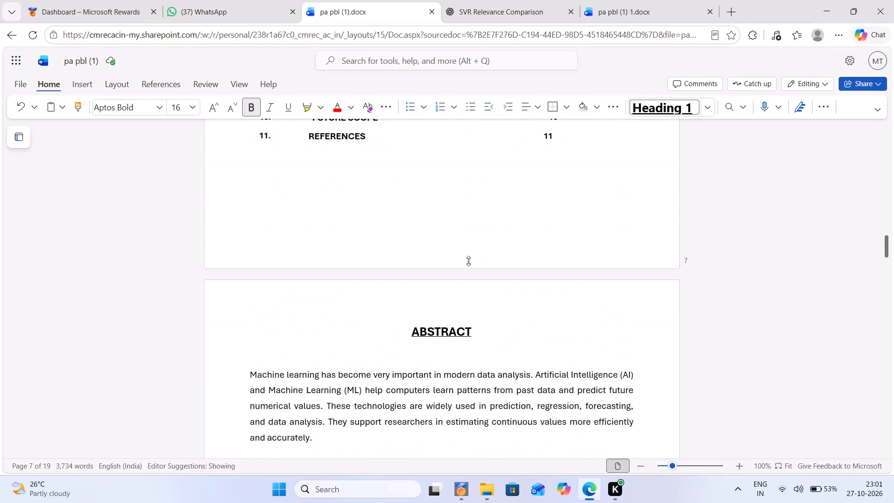
scroll(468, 261, up, 16)
Remove the extra blank lines above the CONTENTS heading so it sits at the start of its page.
scroll(468, 261, down, 6)
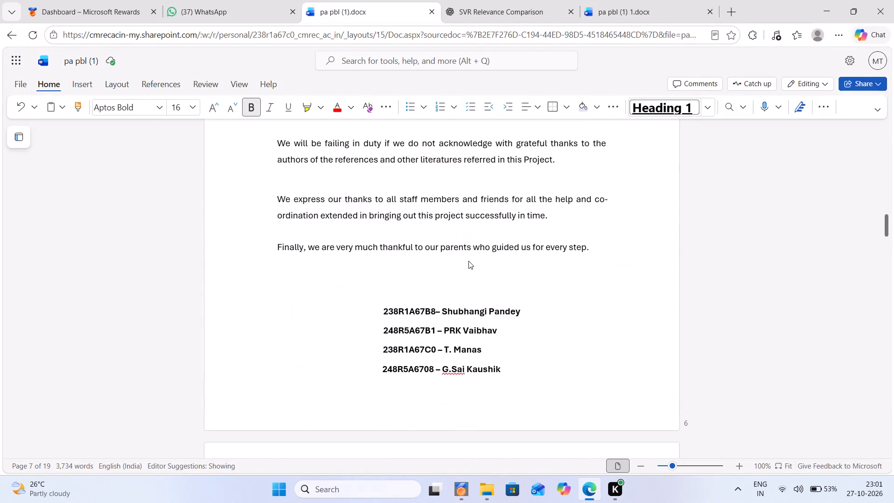
scroll(468, 261, down, 1)
scroll(468, 261, up, 4)
scroll(468, 261, down, 6)
scroll(468, 261, up, 3)
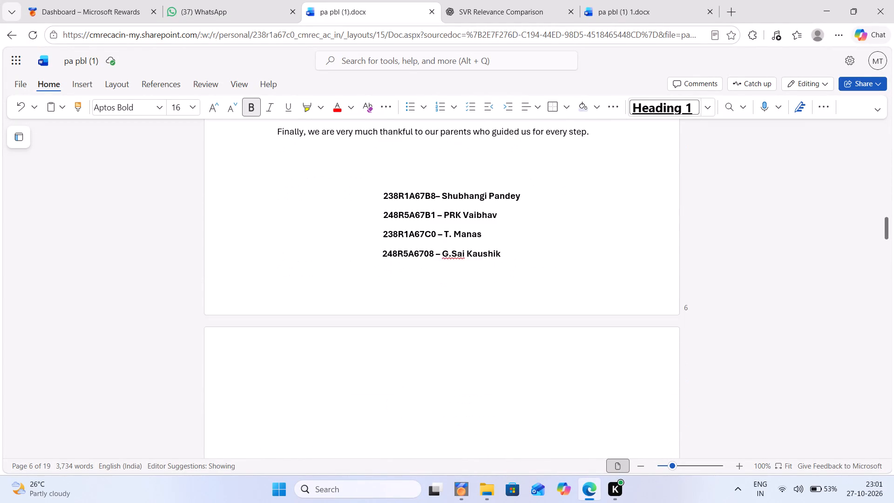
scroll(468, 261, up, 2)
scroll(468, 261, down, 15)
scroll(468, 261, up, 10)
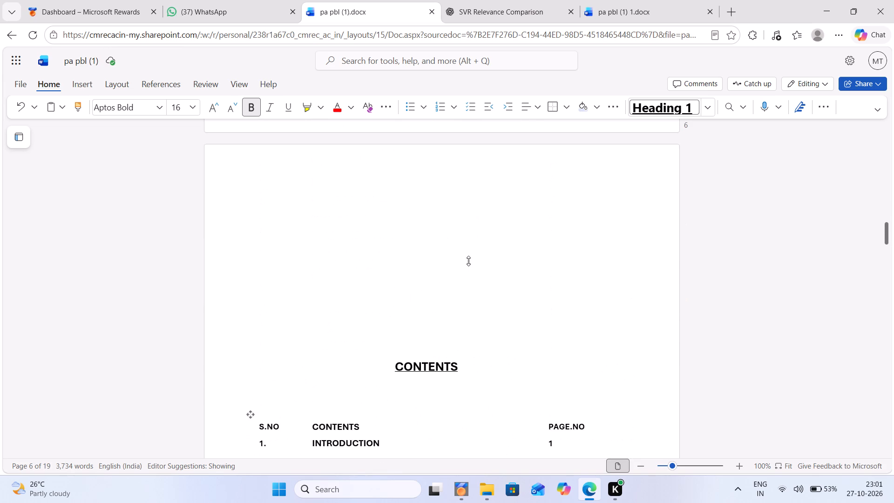
click(399, 314)
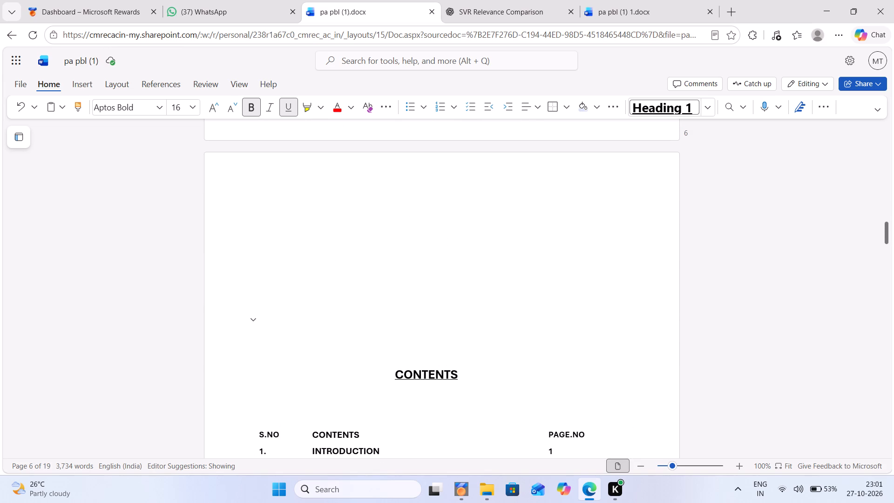
key(BackSpace)
key(BackSpace)
key(BackSpace)
key(BackSpace)
key(BackSpace)
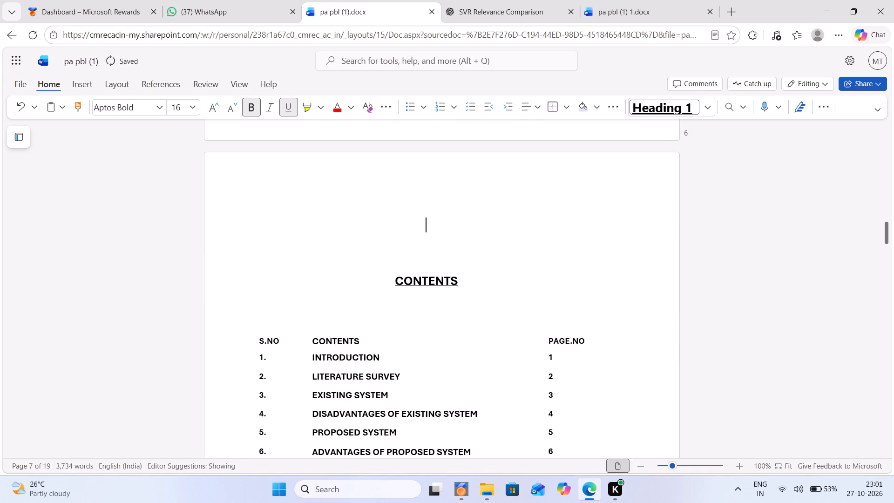
key(BackSpace)
key(Down)
key(BackSpace)
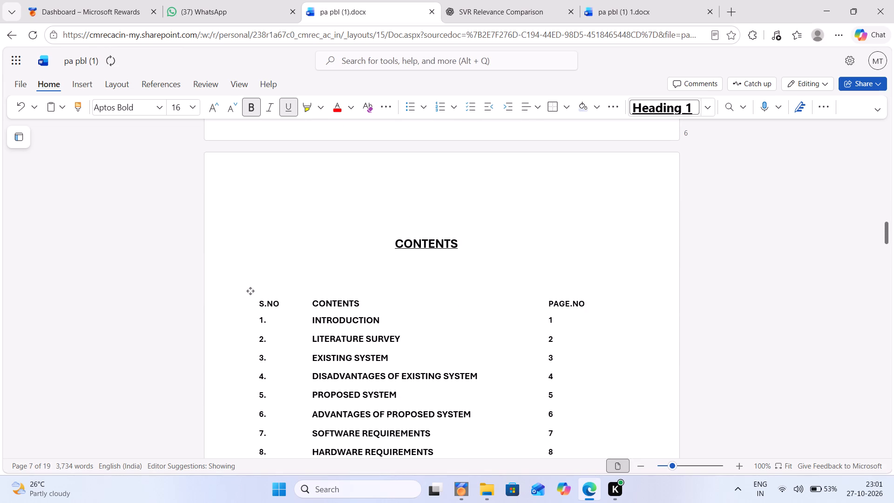
key(Down)
key(BackSpace)
key(BackSpace)
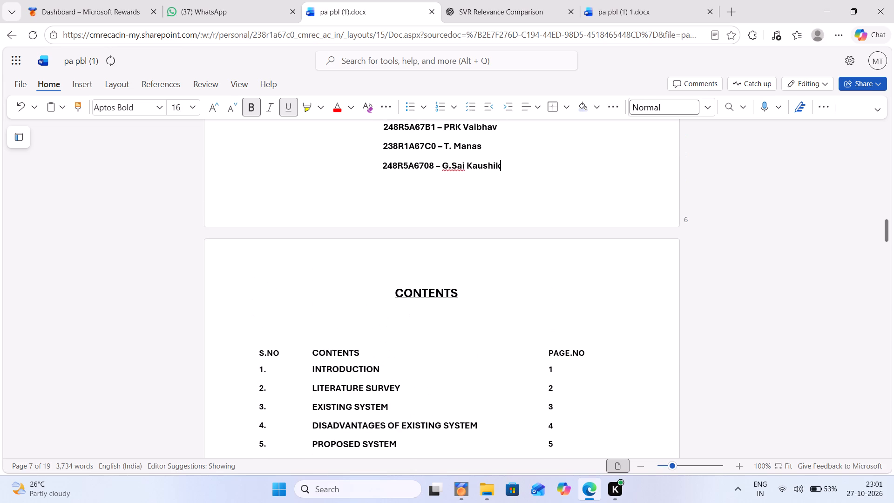
Review the layout of the front pages from the Acknowledgment back through the Certificate to the title page.
scroll(399, 314, up, 11)
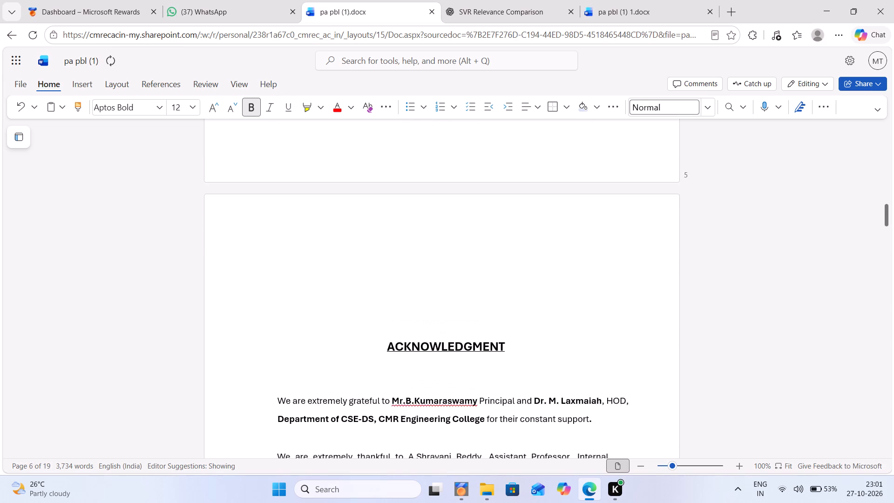
scroll(399, 314, up, 17)
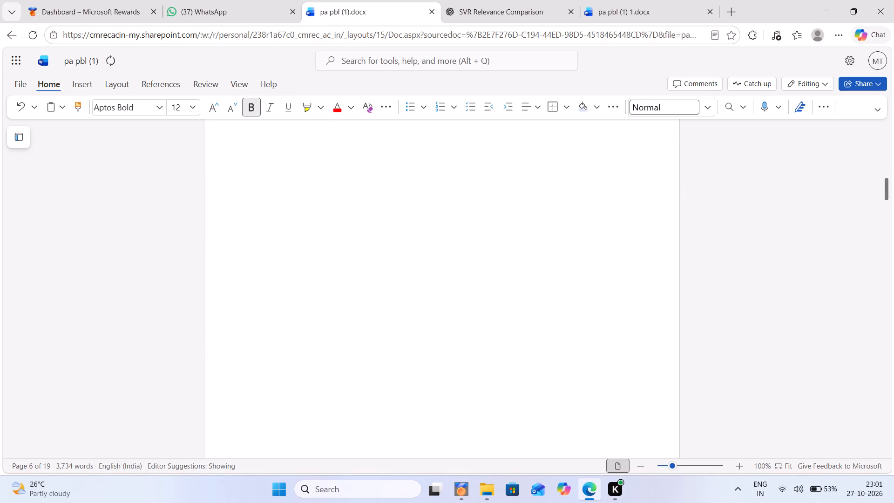
scroll(399, 314, up, 13)
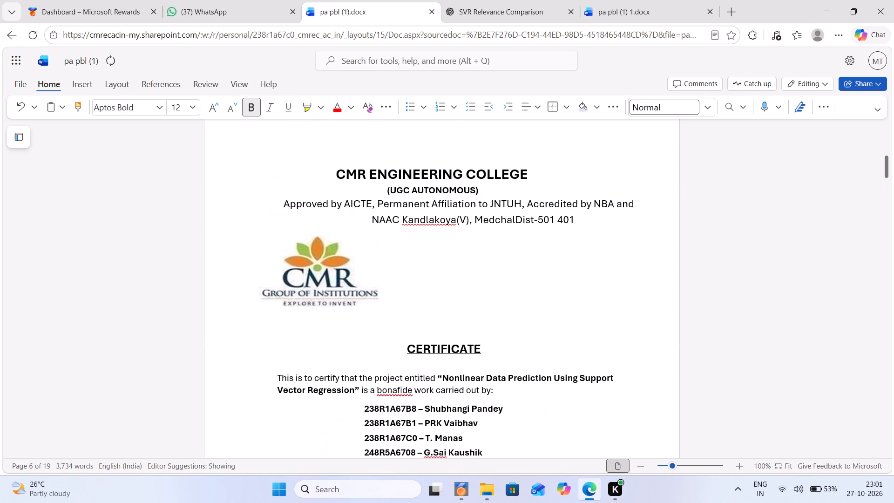
scroll(392, 319, up, 2)
scroll(392, 319, down, 3)
scroll(392, 319, up, 2)
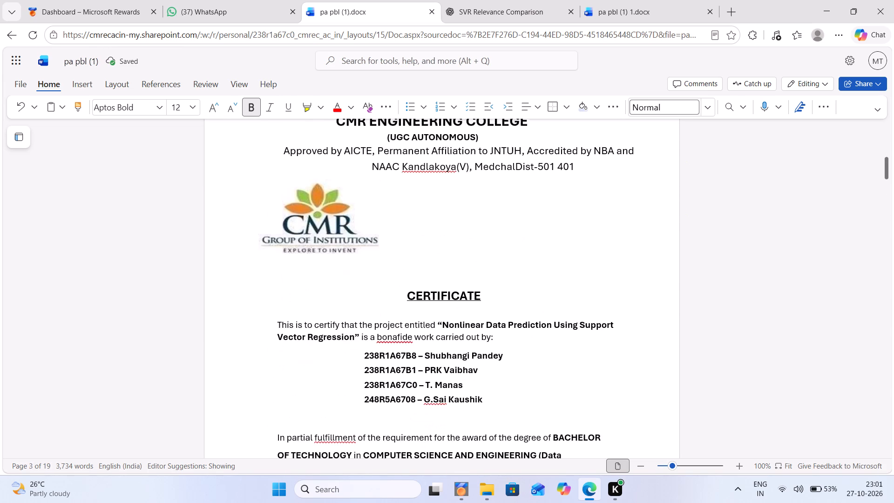
scroll(392, 319, up, 13)
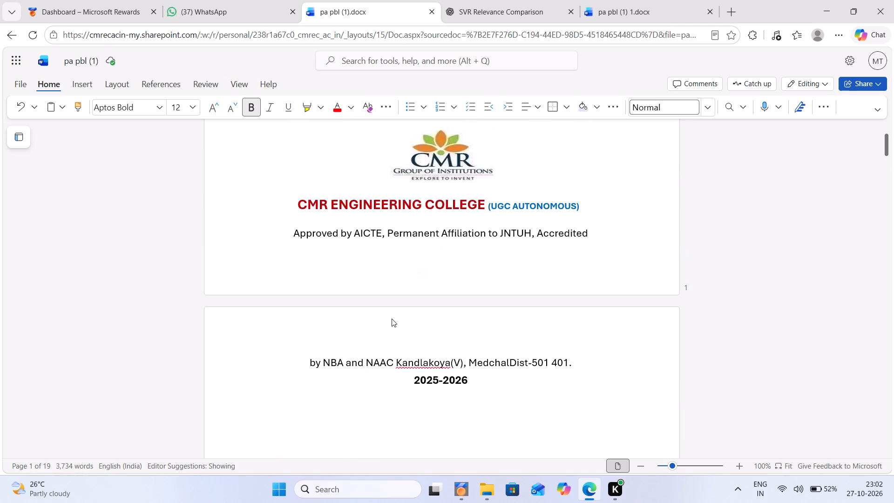
scroll(392, 319, up, 16)
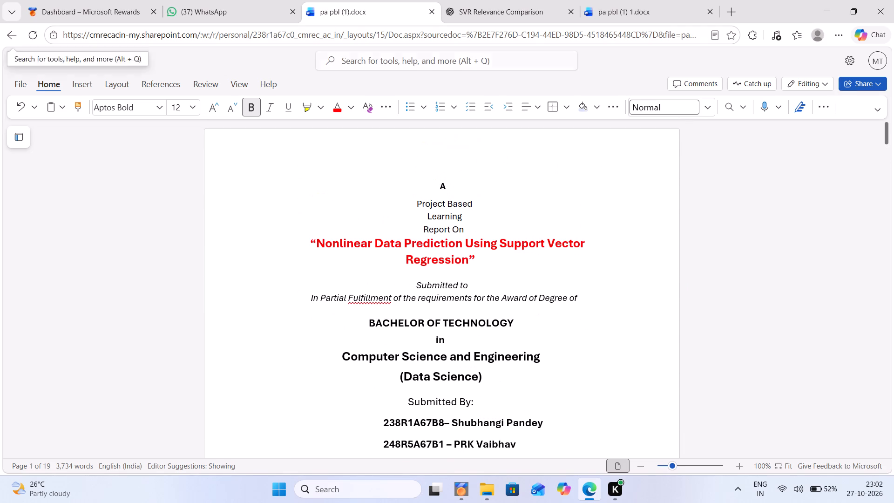
Download a copy of pa pbl (1).docx for offline work.
click(25, 83)
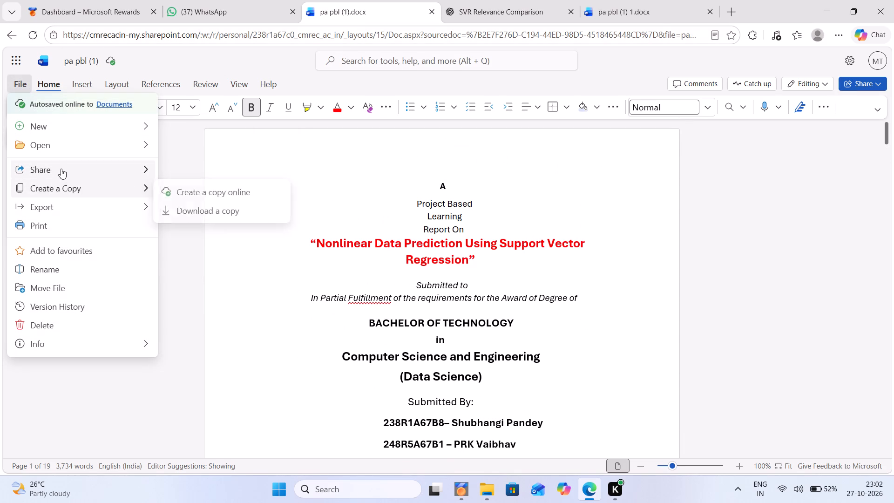
click(207, 208)
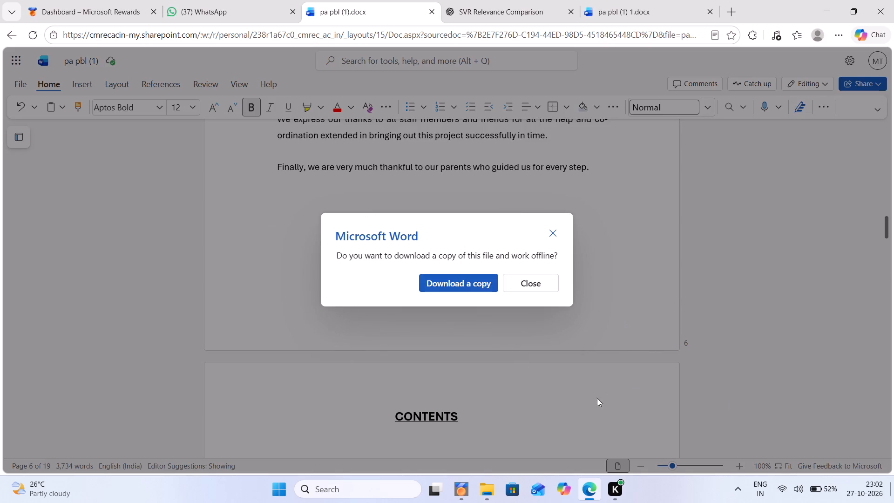
click(472, 278)
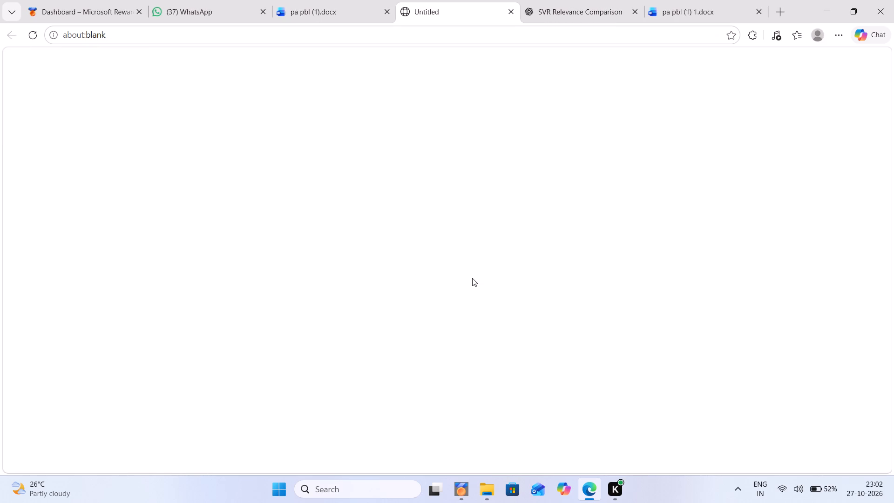